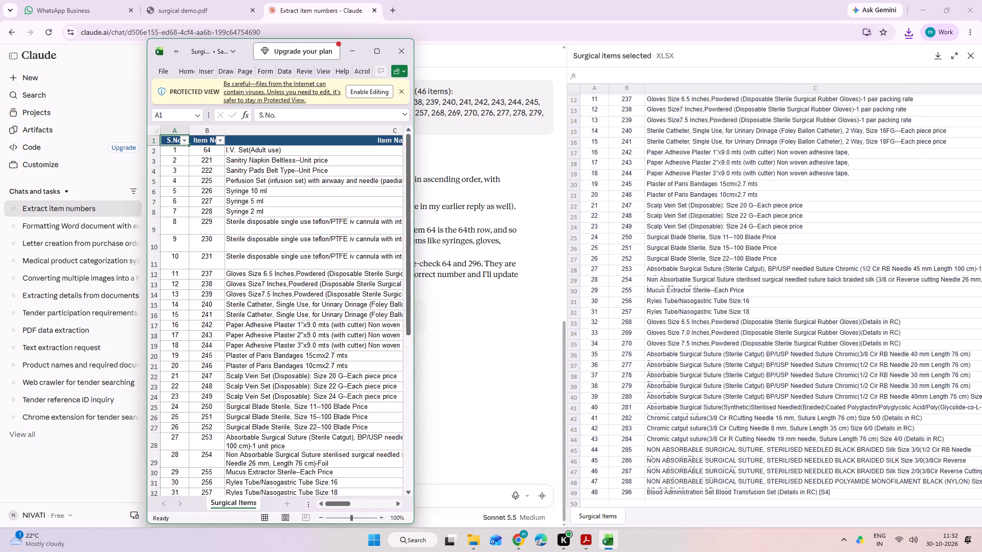
pyautogui.click(376, 48)
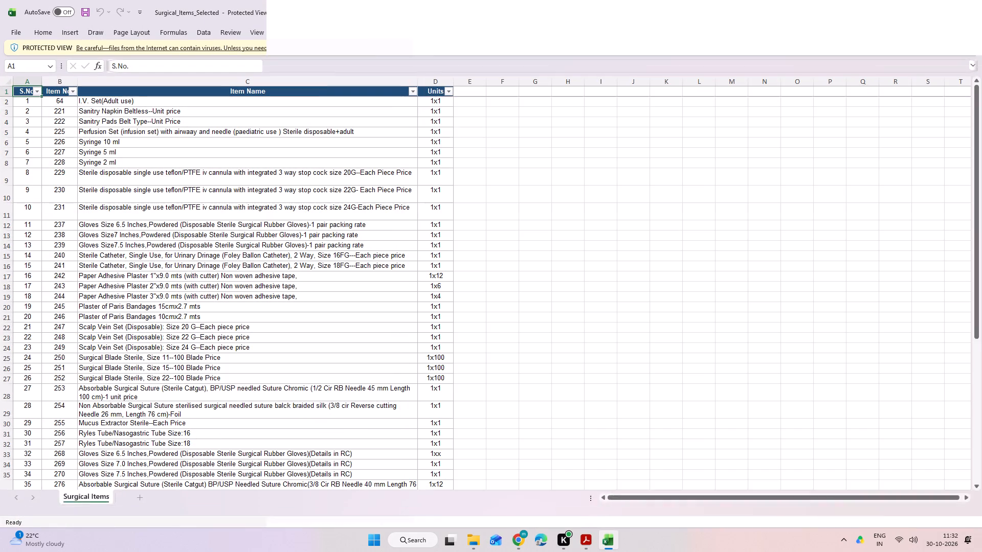
pyautogui.scroll(-6, 403, 297)
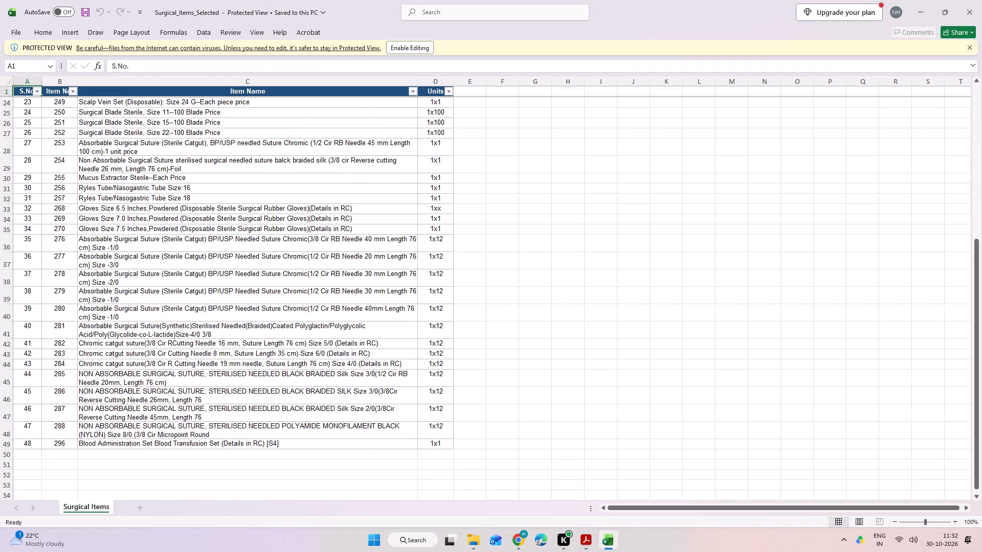
pyautogui.scroll(-5, 403, 297)
pyautogui.scroll(12, 403, 297)
pyautogui.scroll(-8, 403, 297)
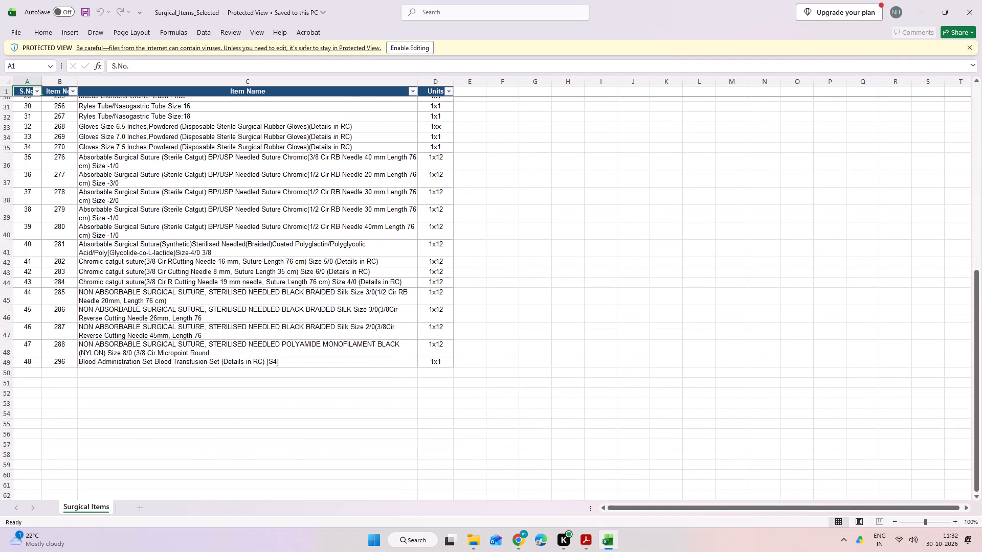
pyautogui.scroll(17, 403, 297)
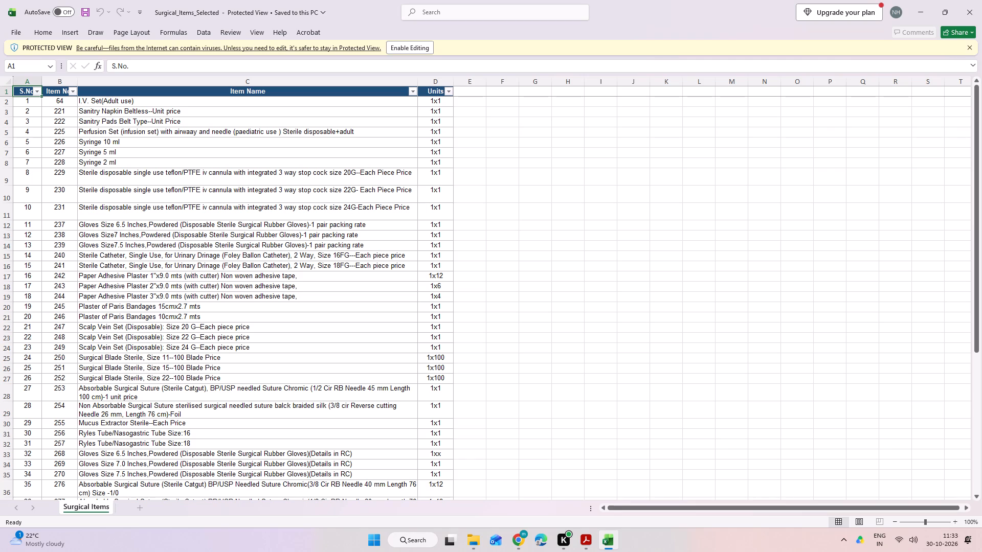
pyautogui.click(496, 260)
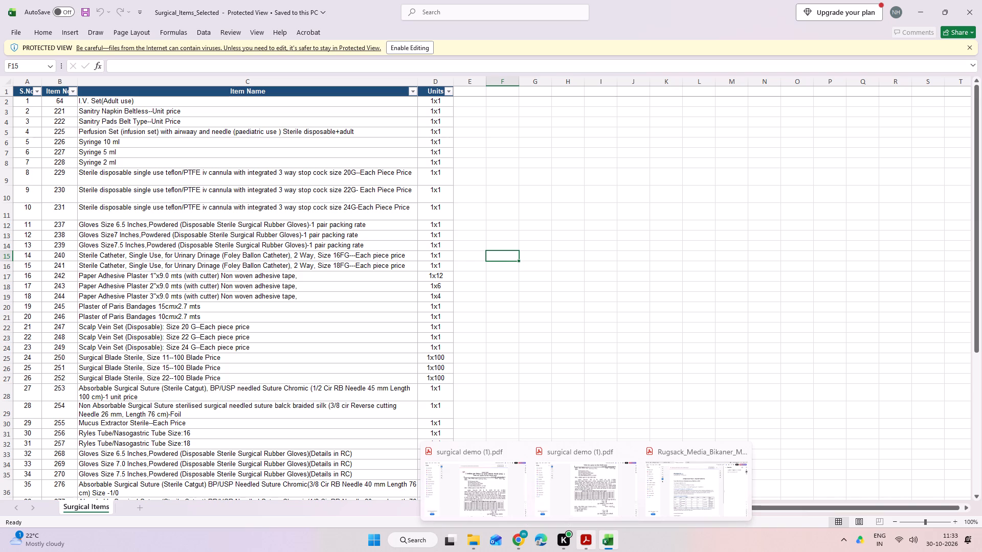
# Open DOC-20261018-WA0005 from the tender folder in File Explorer.
pyautogui.click(460, 492)
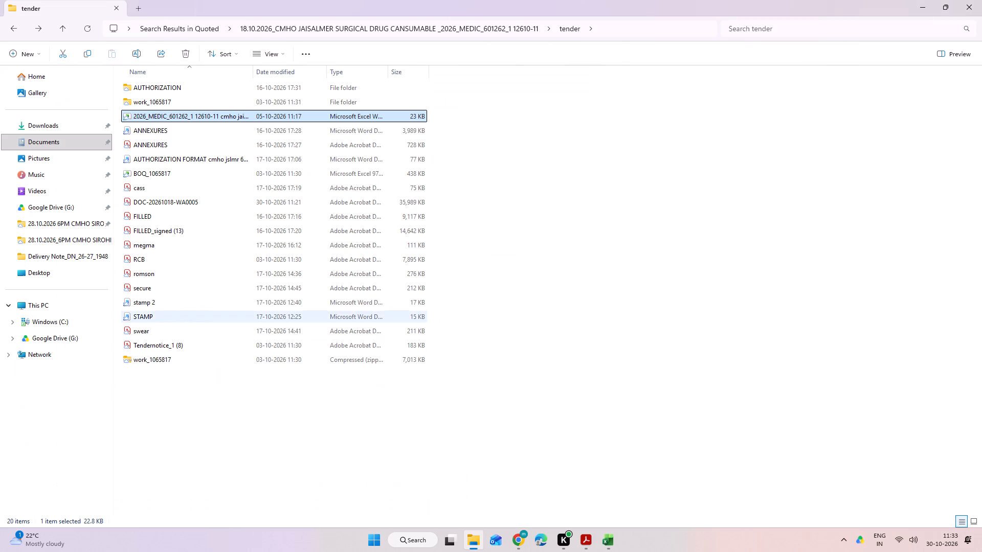
pyautogui.doubleClick(240, 198)
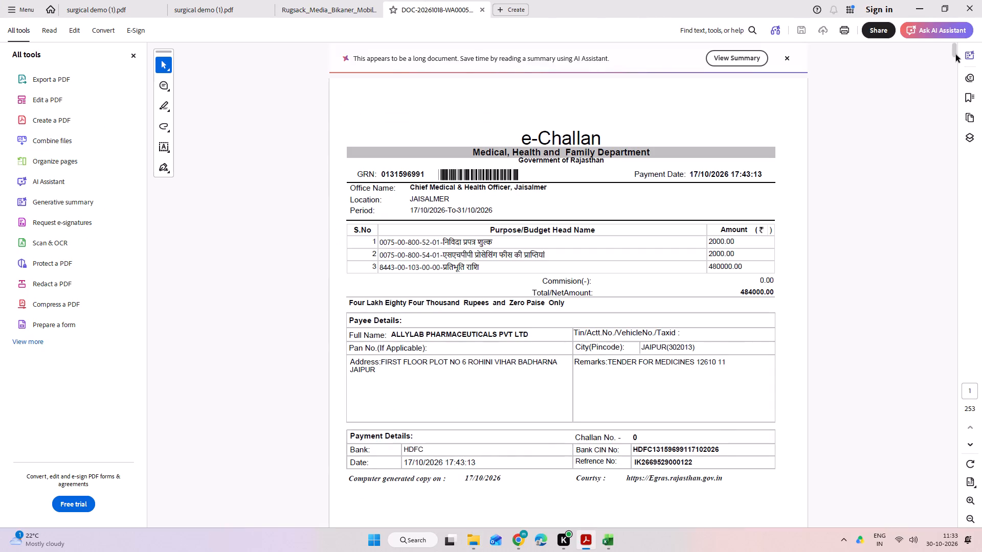
# Look through the scanned tender PDF for the pages with the numbered item table and its make entries.
pyautogui.moveTo(956, 55); pyautogui.dragTo(957, 156)
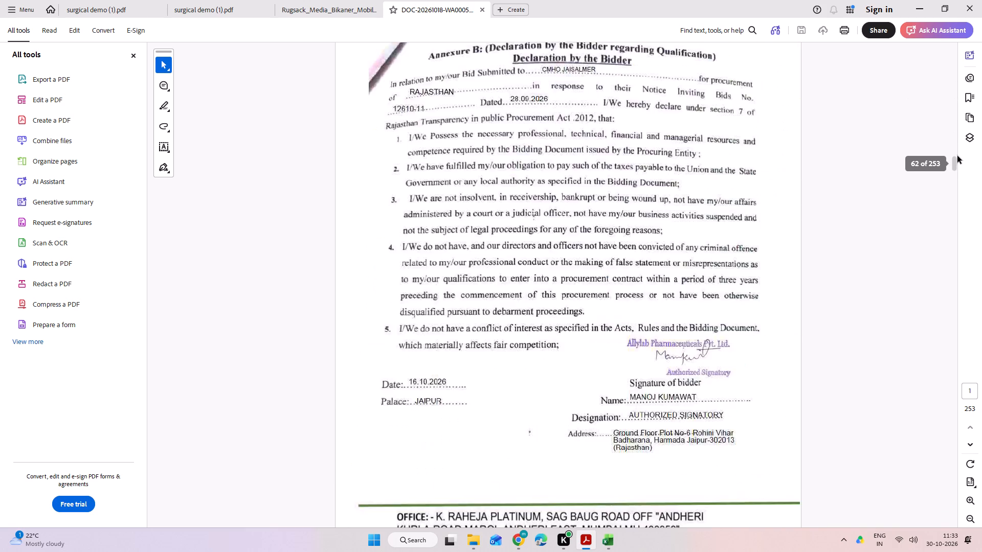
pyautogui.moveTo(957, 156); pyautogui.dragTo(958, 132)
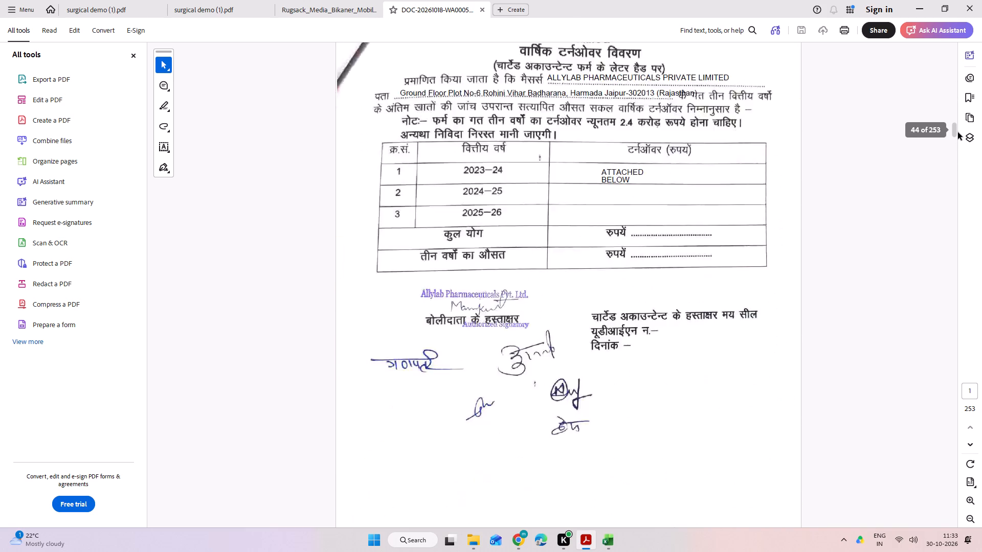
pyautogui.moveTo(958, 132); pyautogui.dragTo(958, 132)
pyautogui.scroll(12, 838, 183)
pyautogui.scroll(11, 838, 183)
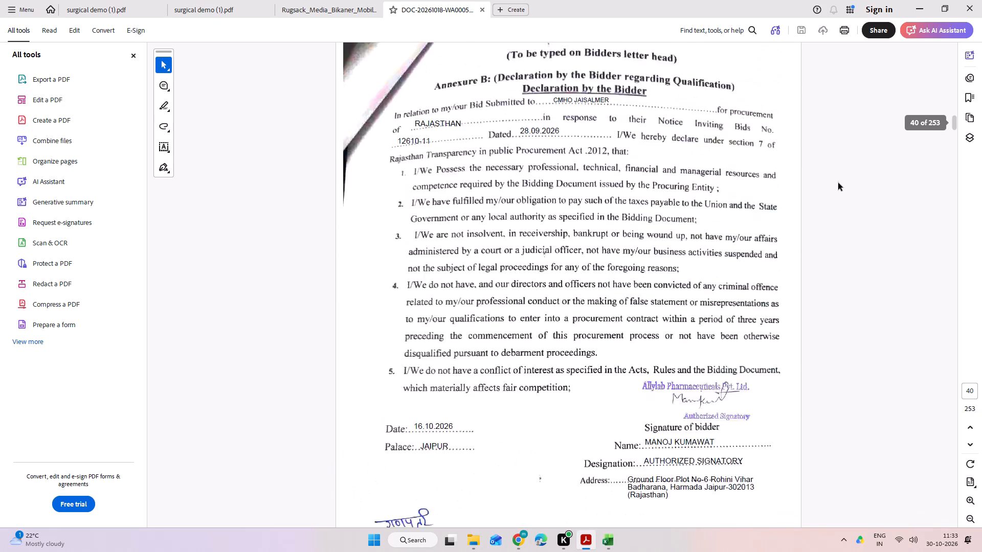
pyautogui.scroll(1, 838, 183)
pyautogui.moveTo(955, 118); pyautogui.dragTo(958, 166)
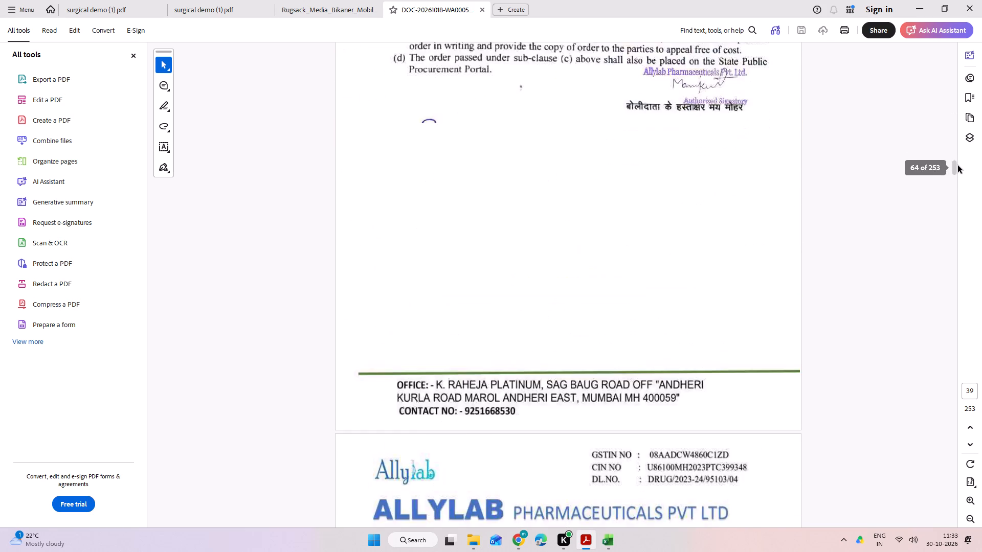
pyautogui.moveTo(958, 166); pyautogui.dragTo(961, 208)
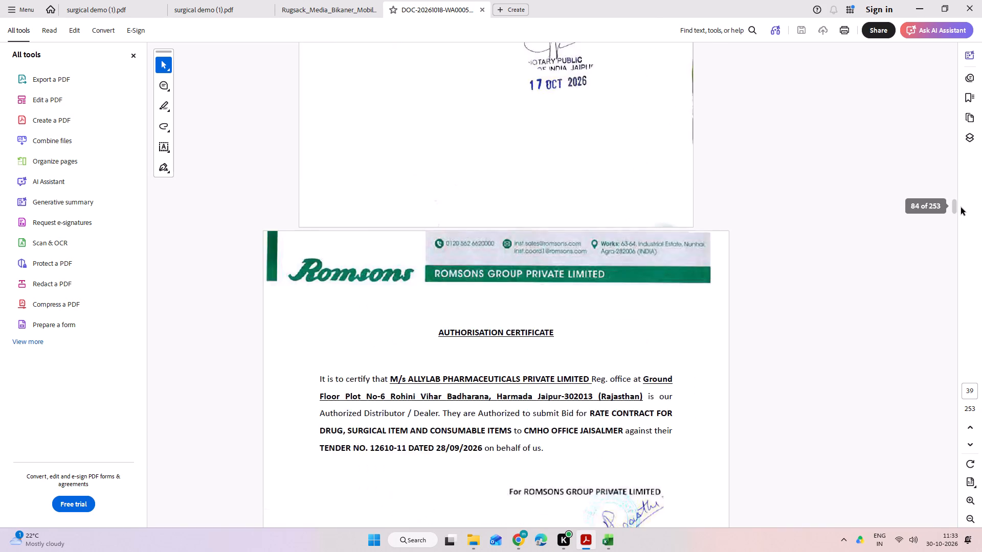
pyautogui.moveTo(961, 208); pyautogui.dragTo(959, 171)
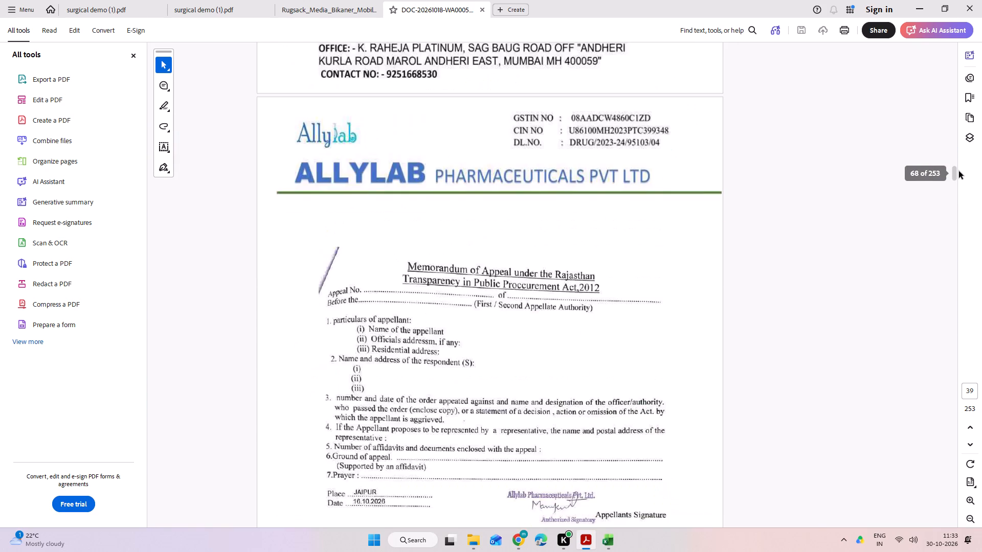
pyautogui.moveTo(959, 171); pyautogui.dragTo(960, 160)
pyautogui.scroll(11, 780, 154)
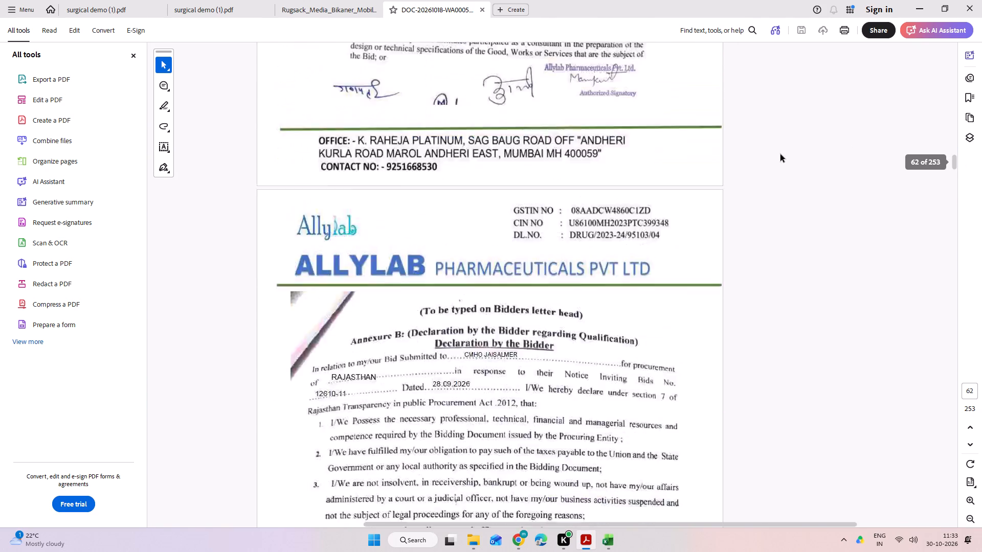
pyautogui.scroll(2, 780, 154)
pyautogui.press('pageup')
pyautogui.press('pageup')
pyautogui.press('pageup')
pyautogui.press('pageup')
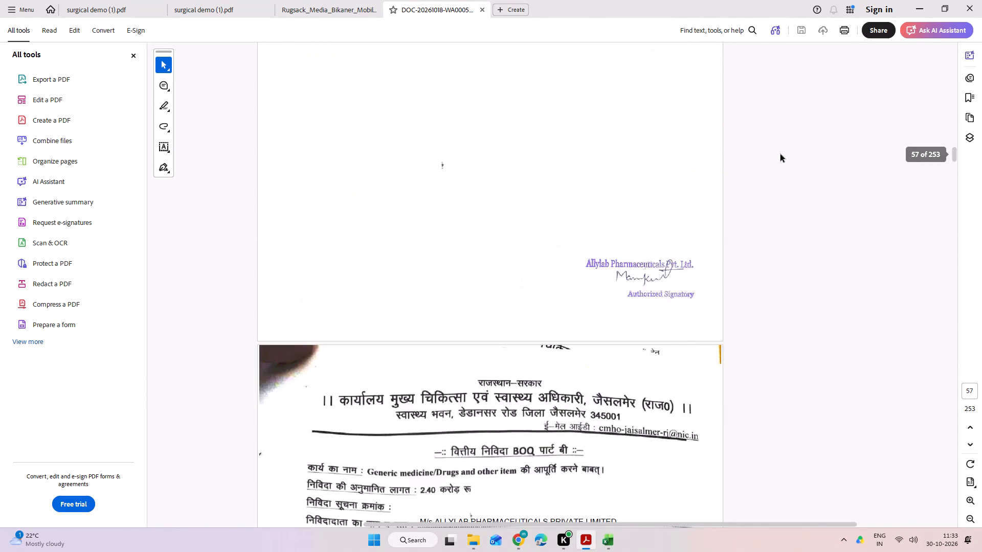
pyautogui.press('pageup')
pyautogui.press('pageup')
pyautogui.press('pageup')
pyautogui.press('pageup')
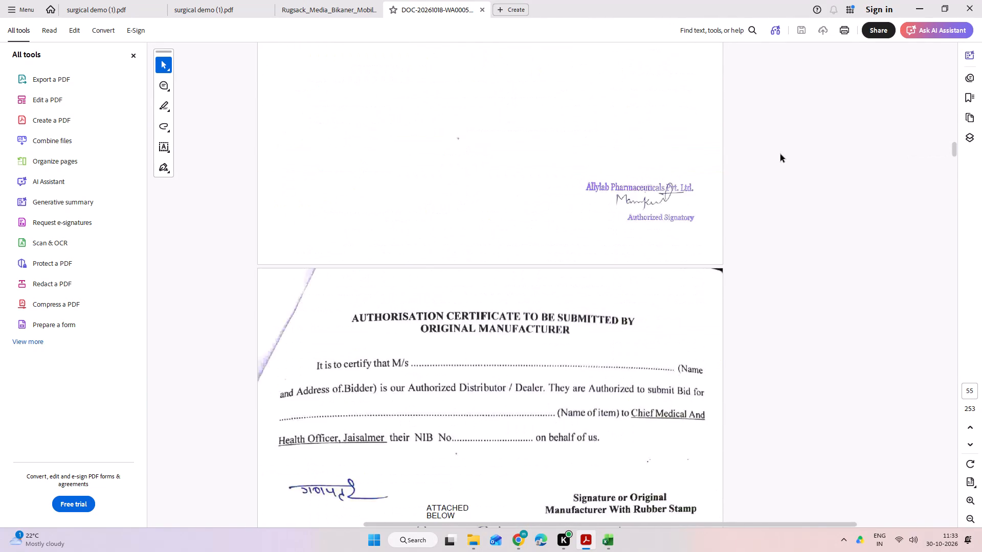
pyautogui.press('pageup')
pyautogui.press('pageup')
pyautogui.press('pageup')
pyautogui.press('pageup')
pyautogui.press('pagedown')
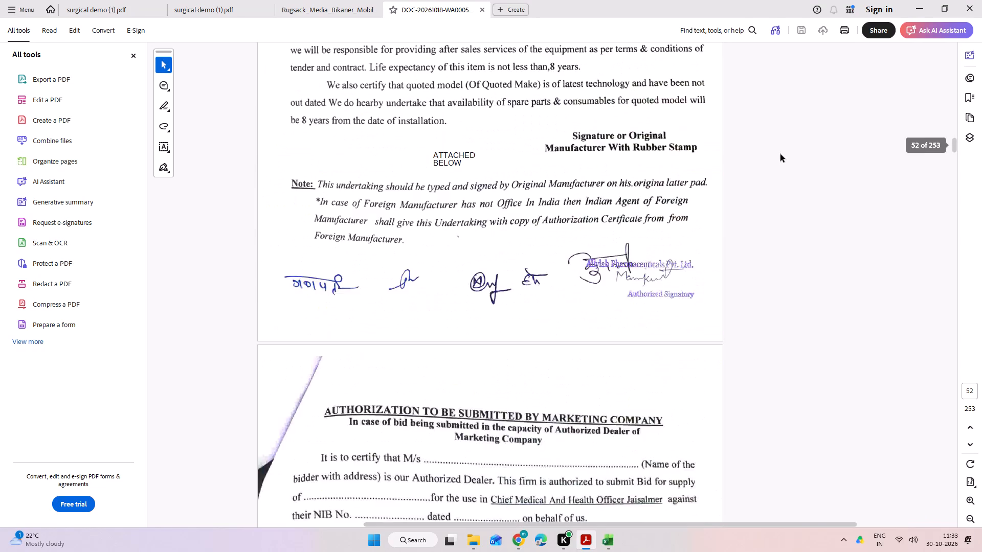
pyautogui.press('pagedown')
pyautogui.press('pagedown')
pyautogui.press('pagedown')
pyautogui.press('pagedown')
pyautogui.press('pagedown')
pyautogui.press('pagedown')
pyautogui.press('pagedown')
pyautogui.press('pagedown')
pyautogui.press('pagedown')
pyautogui.press('pagedown')
pyautogui.press('pagedown')
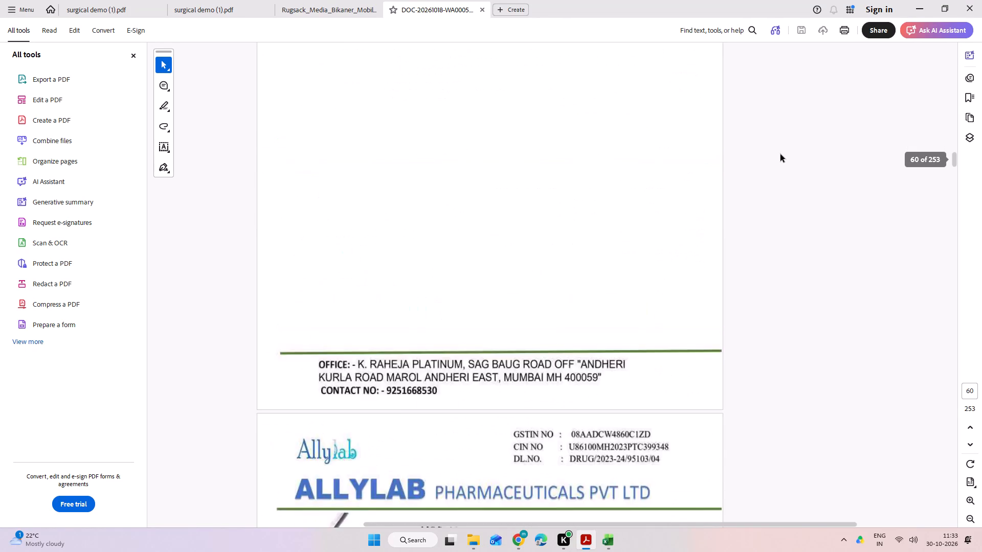
pyautogui.press('pagedown')
pyautogui.press('pageup')
pyautogui.press('pageup')
pyautogui.press('pageup')
pyautogui.press('pageup')
pyautogui.press('pageup')
pyautogui.press('pageup')
pyautogui.press('pageup')
pyautogui.press('pageup')
pyautogui.press('pageup')
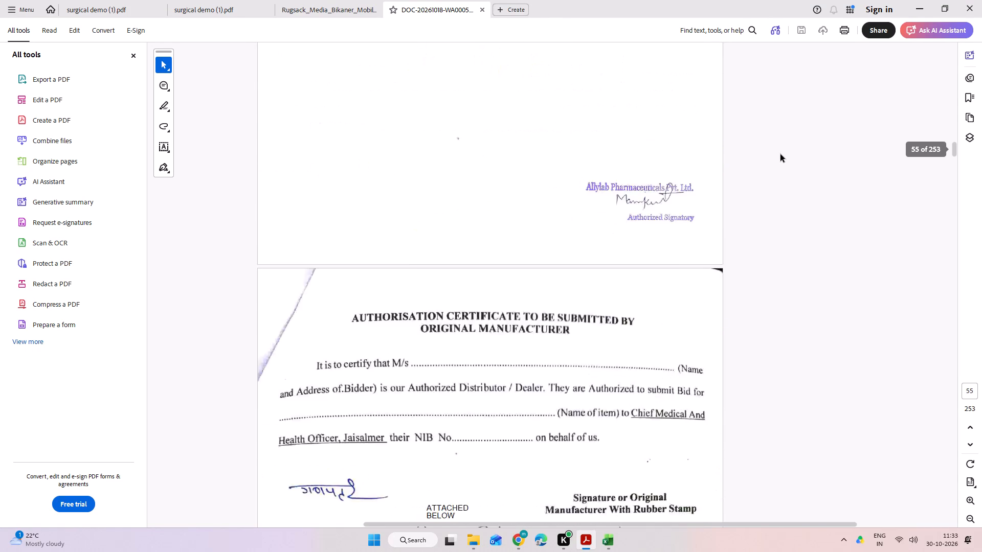
pyautogui.press('pageup')
pyautogui.press('pageup')
pyautogui.press('pageup')
pyautogui.press('pageup')
pyautogui.press('pageup')
pyautogui.press('pageup')
pyautogui.press('pageup')
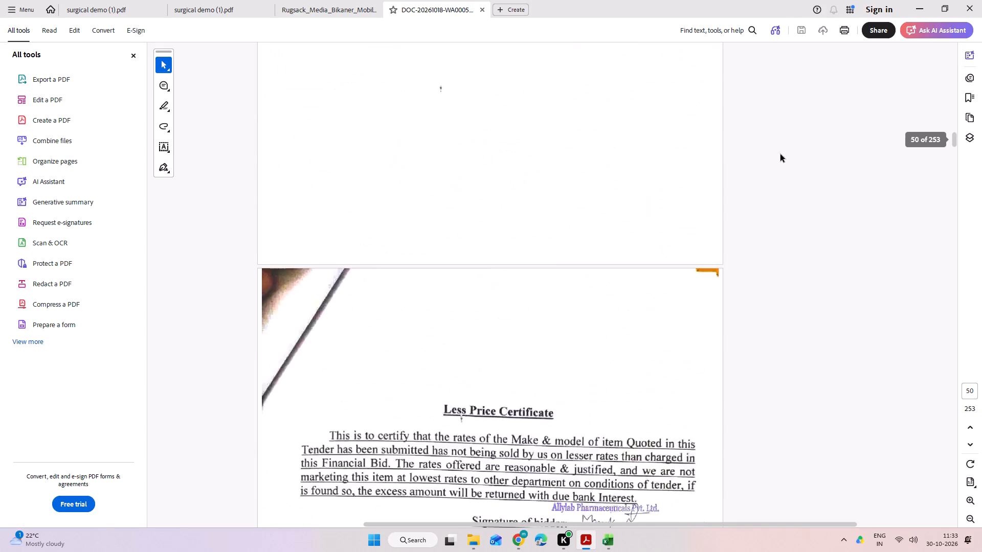
pyautogui.press('pageup')
pyautogui.press('pageup')
pyautogui.press('pageup')
pyautogui.press('pageup')
pyautogui.press('pageup')
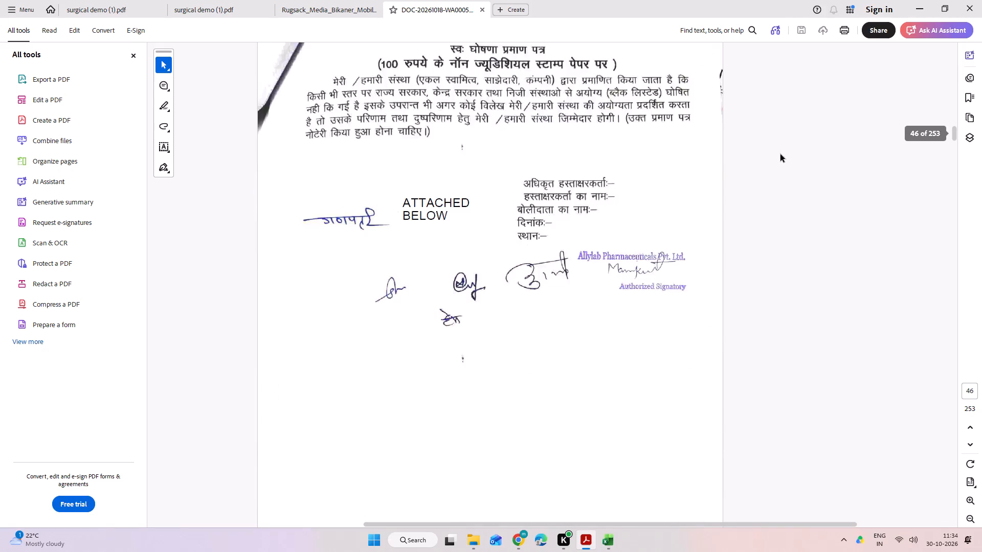
pyautogui.press('pageup')
pyautogui.press('pageup')
pyautogui.press('pageup')
pyautogui.press('pageup')
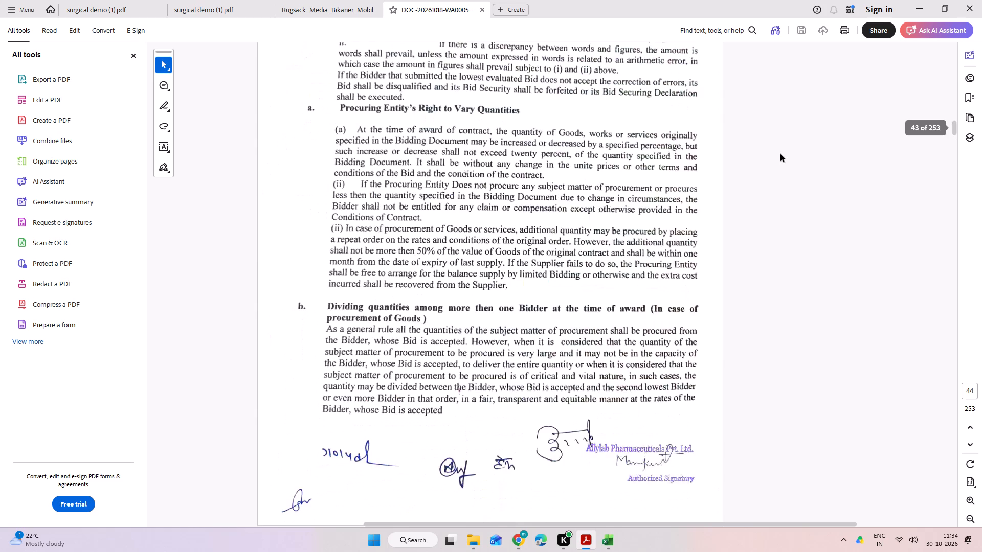
pyautogui.press('pageup')
pyautogui.press('pageup')
pyautogui.press('pageup')
pyautogui.press('pageup')
pyautogui.press('pageup')
pyautogui.press('pageup')
pyautogui.press('pageup')
pyautogui.press('pageup')
pyautogui.press('pageup')
pyautogui.press('pageup')
pyautogui.press('pageup')
pyautogui.press('pageup')
pyautogui.press('pageup')
pyautogui.press('pageup')
pyautogui.press('pageup')
pyautogui.press('pageup')
pyautogui.press('pageup')
pyautogui.press('pageup')
pyautogui.press('pageup')
pyautogui.press('pageup')
pyautogui.press('pageup')
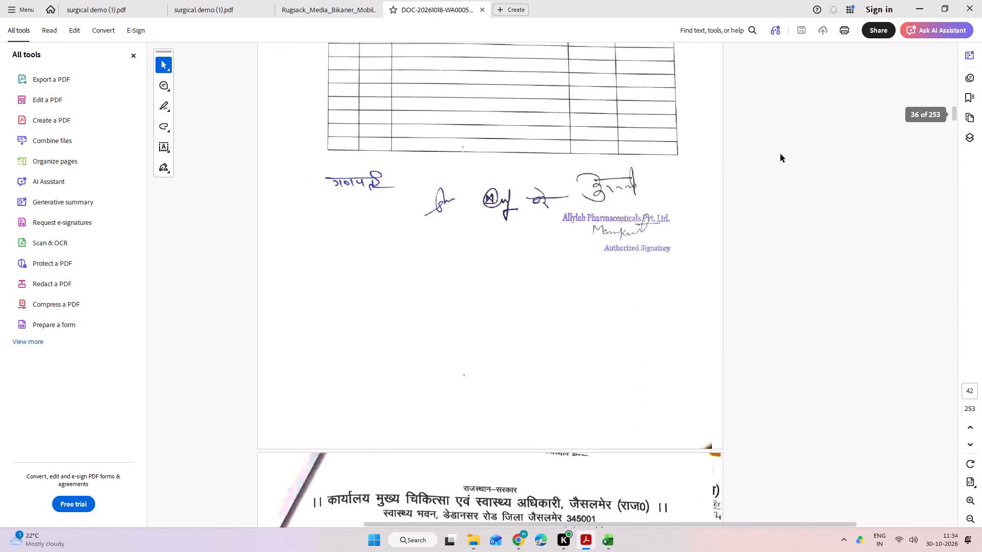
pyautogui.press('pageup')
pyautogui.press('pageup')
pyautogui.press('pageup')
pyautogui.press('pageup')
pyautogui.press('pageup')
pyautogui.press('pageup')
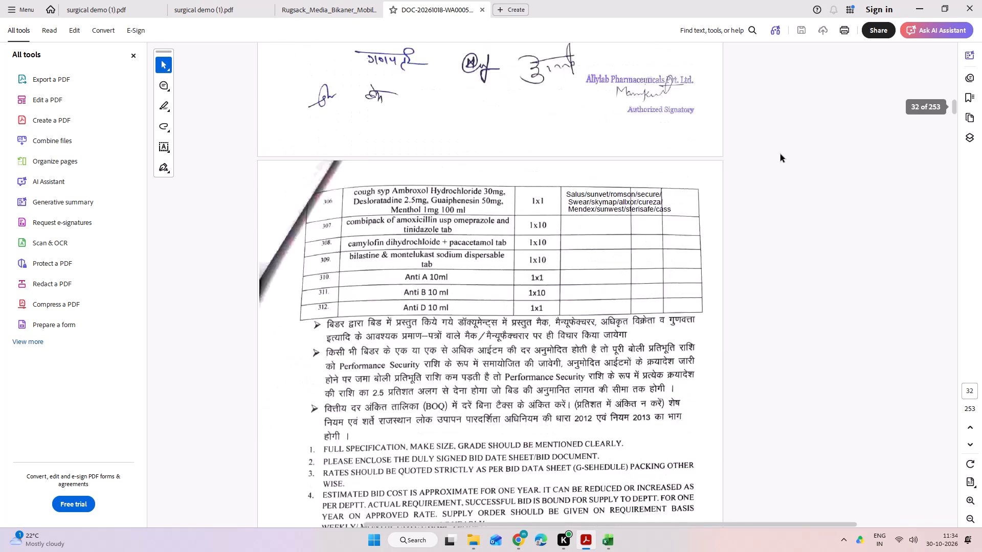
pyautogui.press('pagedown')
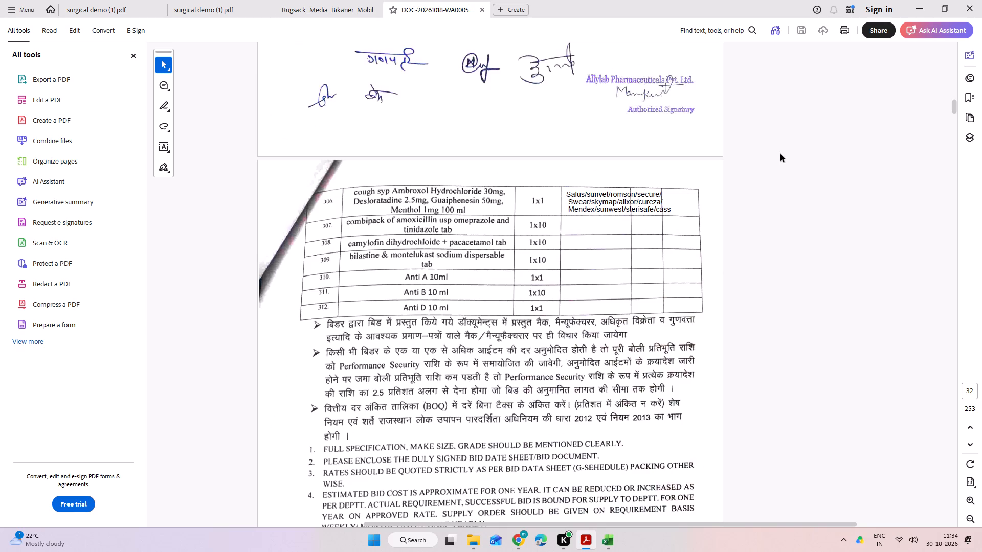
pyautogui.scroll(4, 781, 155)
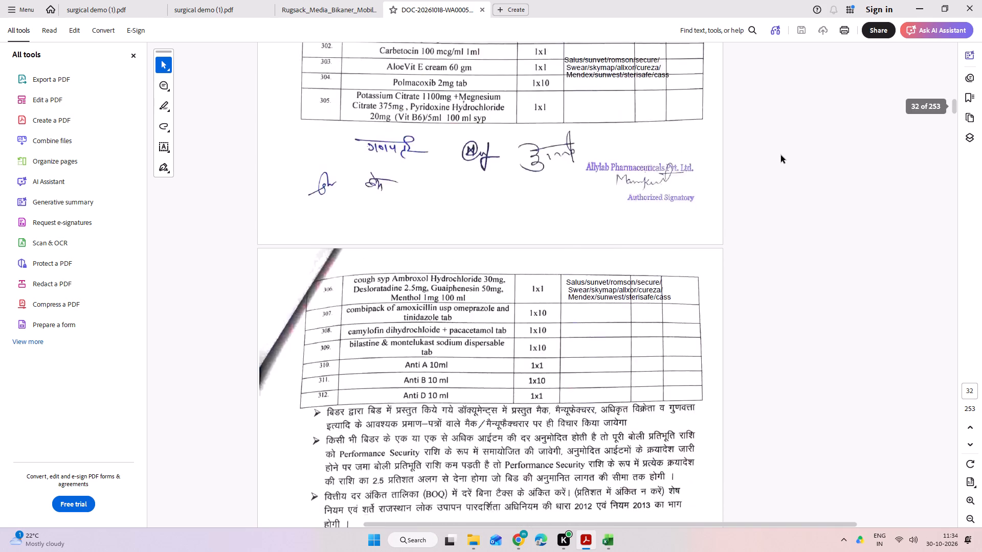
# Switch to the Surgical_Items_Selected workbook in Excel and go over the Item Name column, including the glove rows 268 to 270.
pyautogui.click(602, 544)
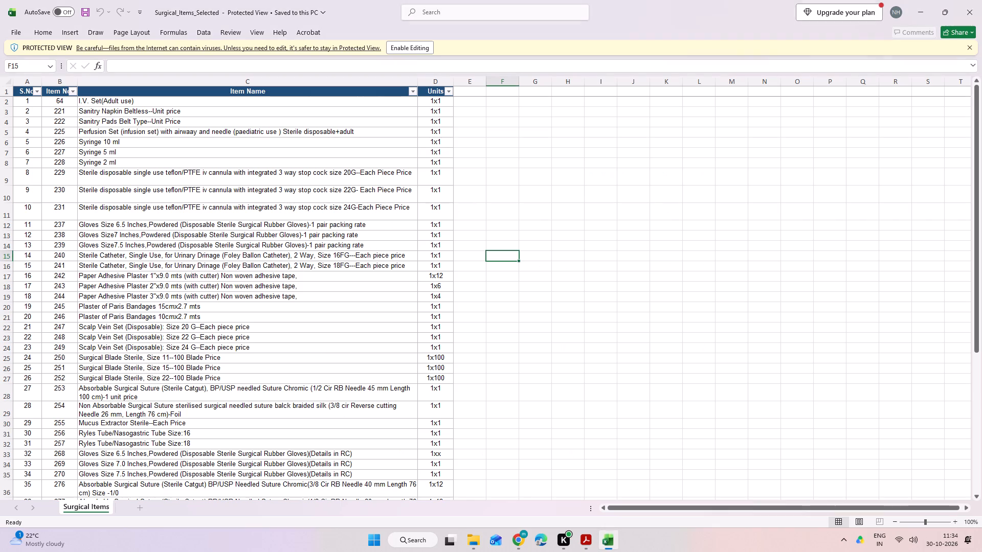
pyautogui.moveTo(154, 105); pyautogui.dragTo(127, 429)
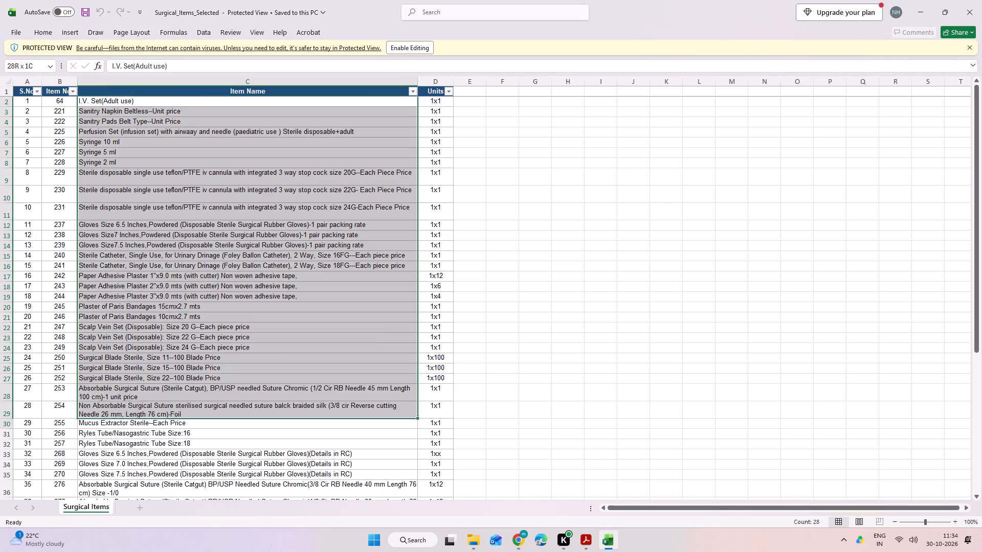
pyautogui.moveTo(127, 429); pyautogui.dragTo(119, 526)
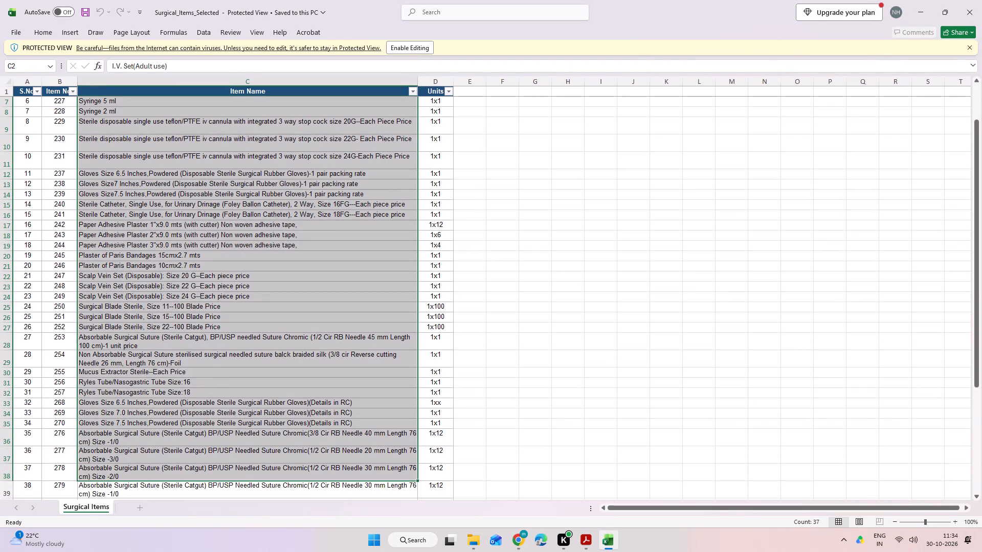
pyautogui.moveTo(180, 403); pyautogui.dragTo(184, 428)
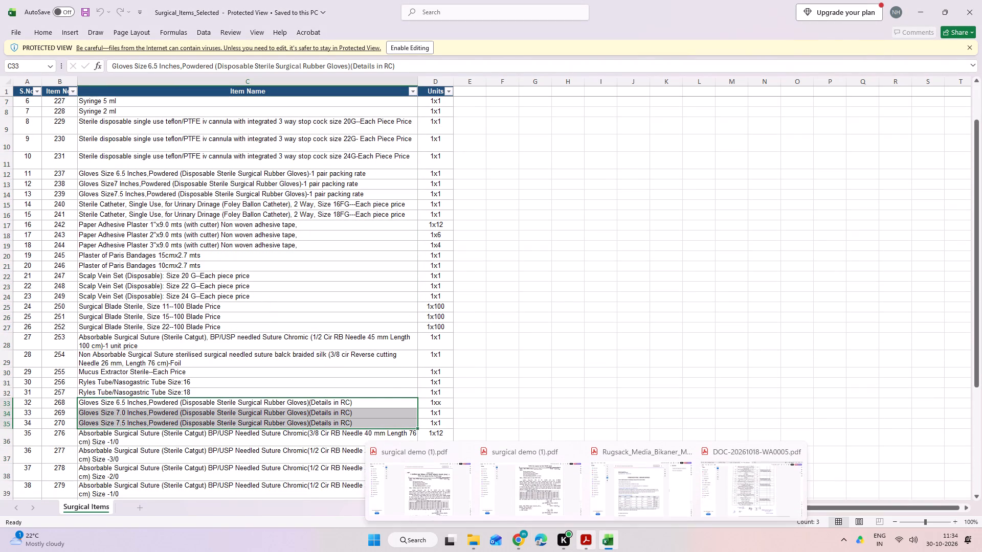
# Return to DOC-20261018-WA0005.pdf in Acrobat and copy the make list "Salus/sunvet/romson/secure/ Swear/skymap/allxor/cureza/ Mendex/sunwest/sterisafe/cass" beside item 296.
pyautogui.click(743, 493)
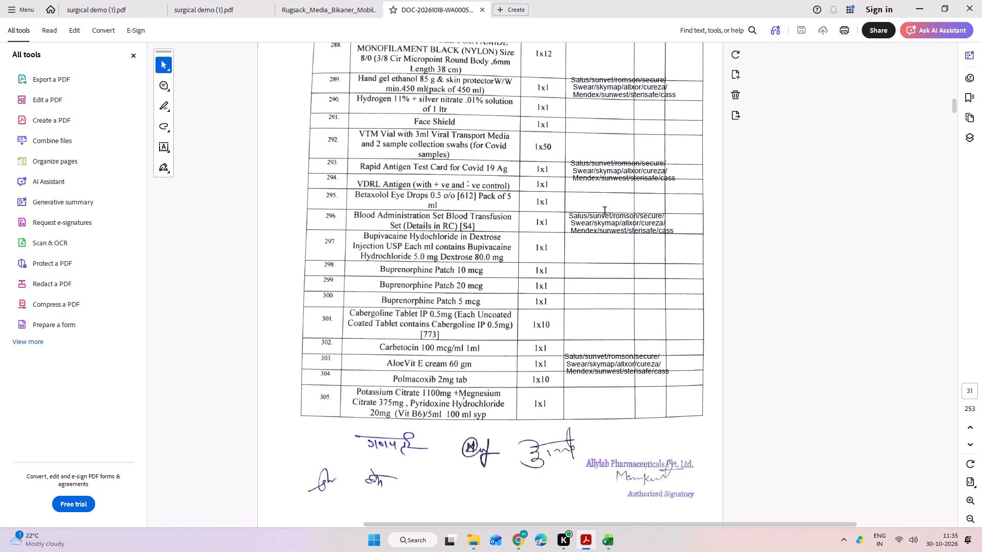
pyautogui.moveTo(565, 216); pyautogui.dragTo(681, 234)
pyautogui.rightClick(671, 232)
pyautogui.click(698, 244)
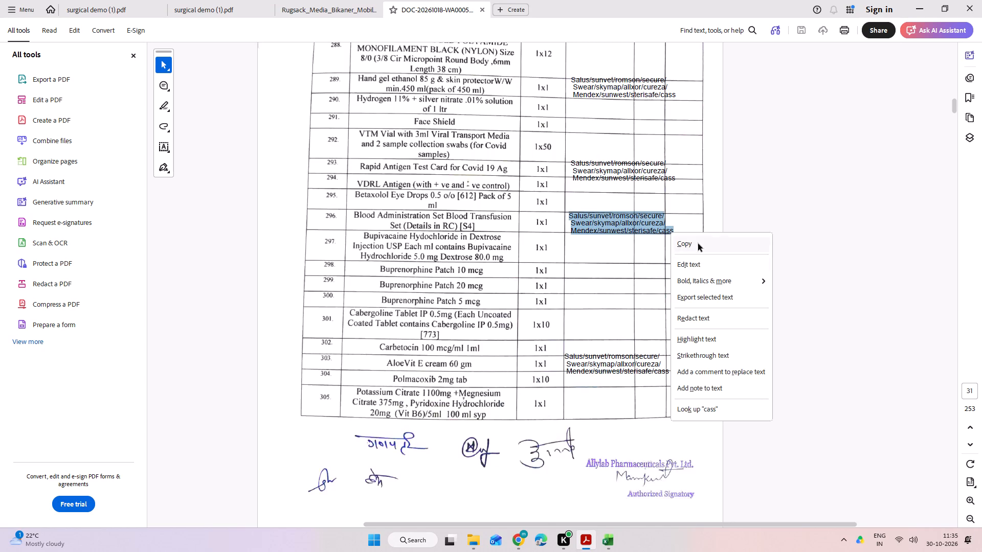
# Switch back to the Surgical_Items_Selected workbook in Excel and enable editing.
pyautogui.hotkey('alt', 'Tab')
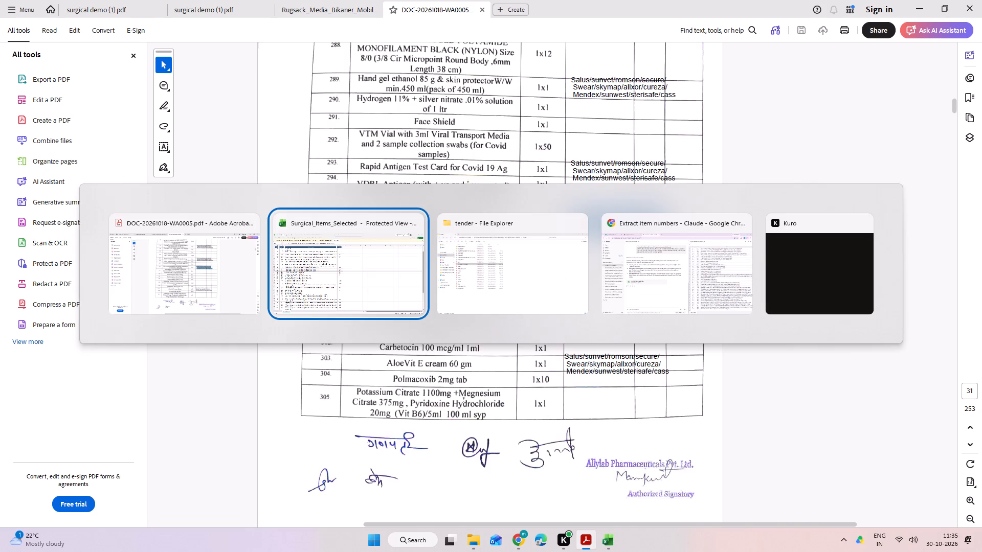
pyautogui.click(424, 52)
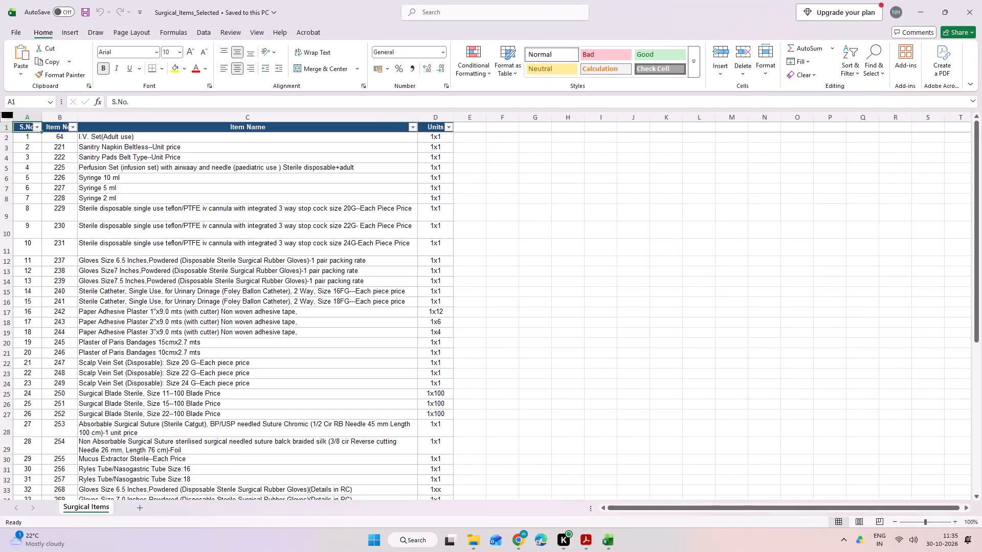
# Paste the copied make list as text into cell F7, in the row of item 227, Syringe 5 ml.
pyautogui.tripleClick(509, 192)
pyautogui.doubleClick(512, 185)
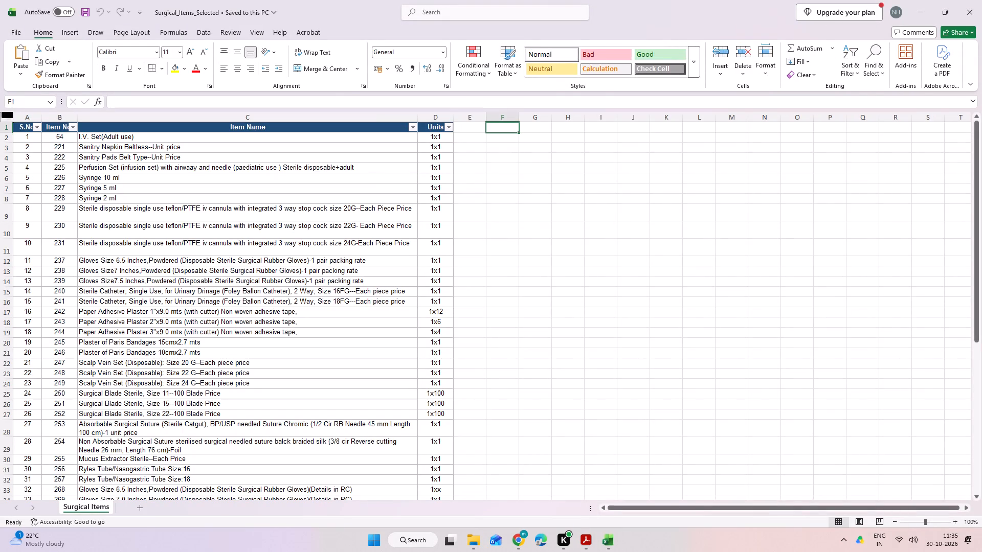
pyautogui.tripleClick(511, 188)
pyautogui.hotkey('ctrl', 'v')
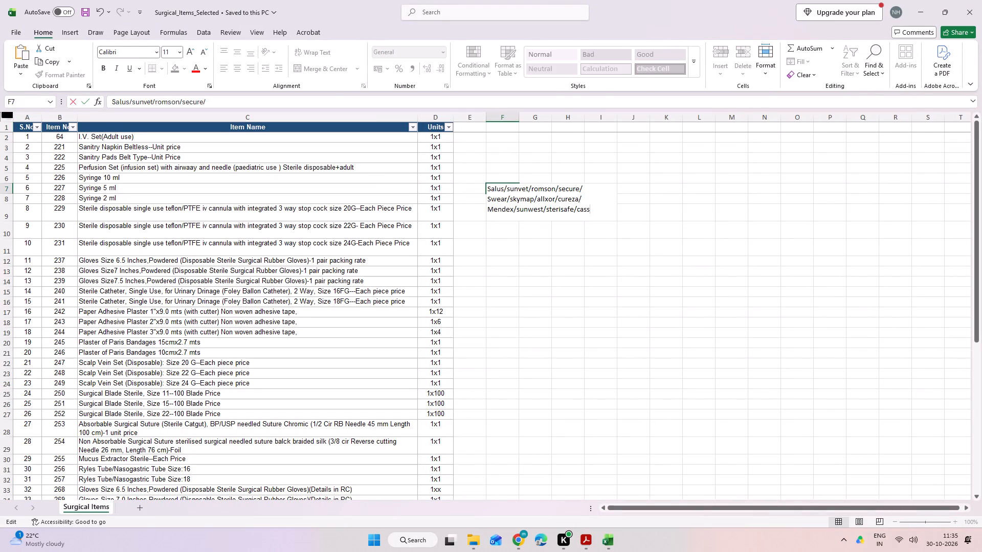
pyautogui.click(532, 252)
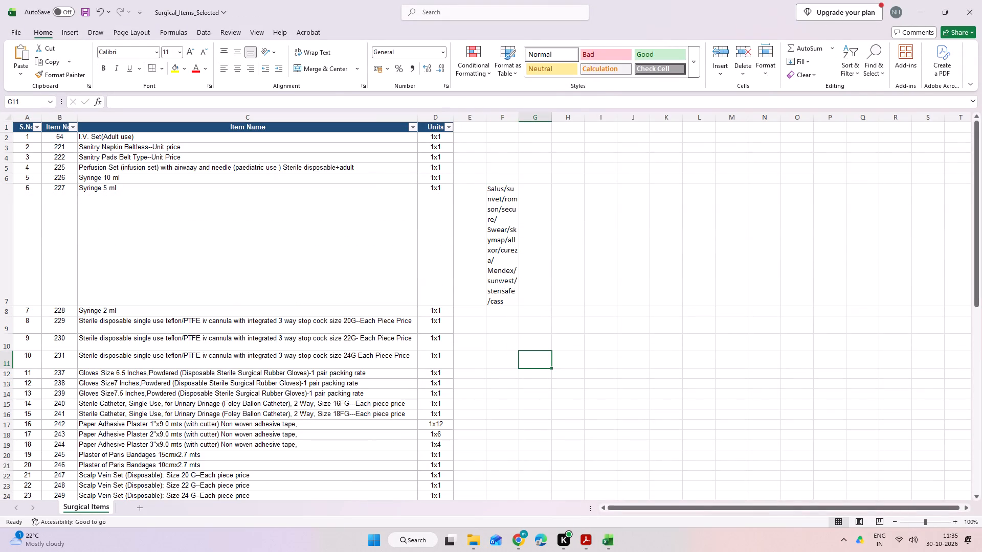
# Widen column F well beyond the make list's longest line and autofit the height of row 7 to its three lines.
pyautogui.moveTo(519, 118); pyautogui.dragTo(769, 93)
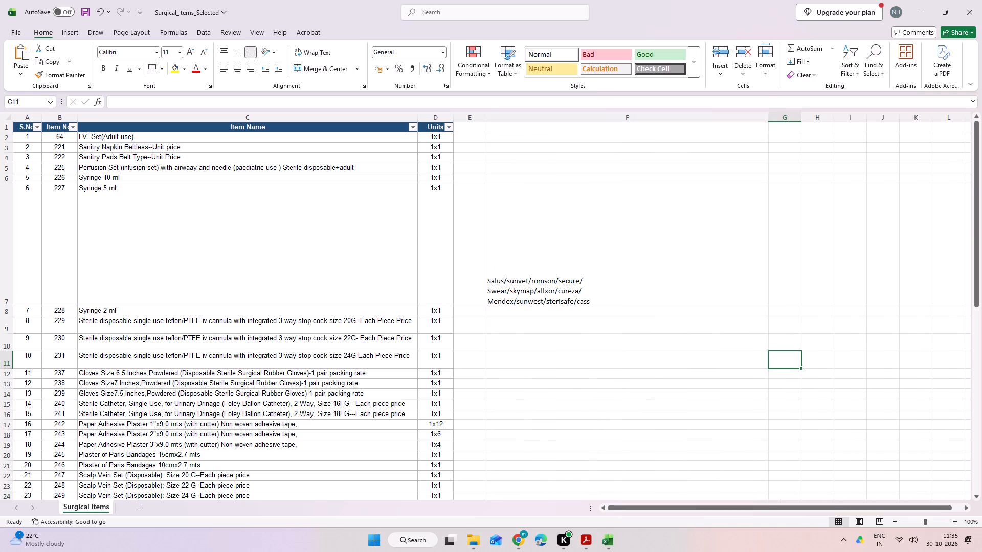
pyautogui.doubleClick(11, 305)
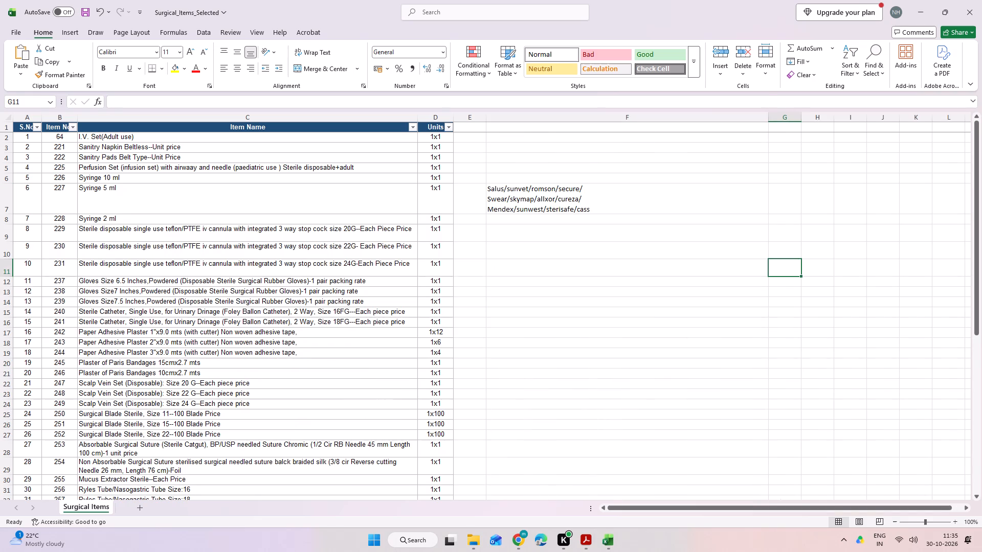
pyautogui.click(509, 232)
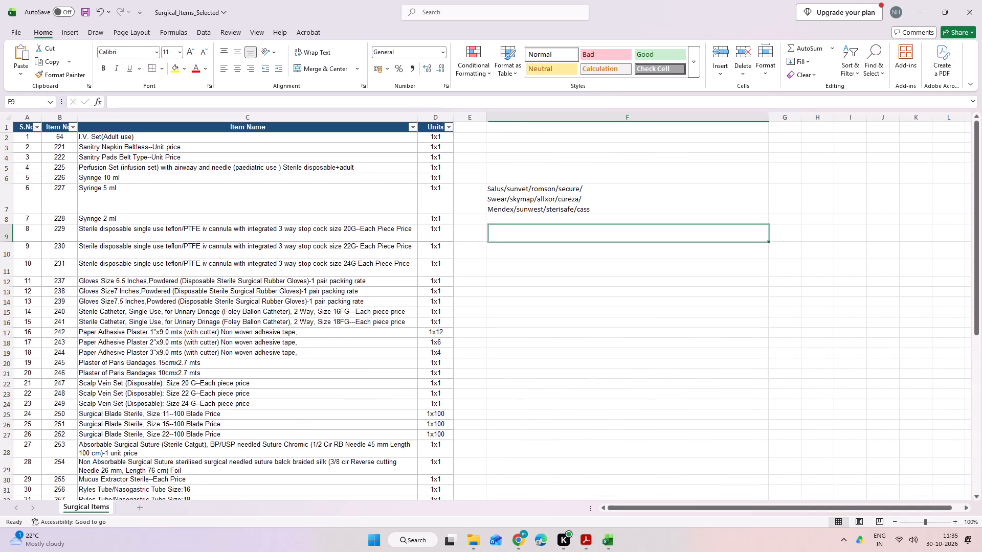
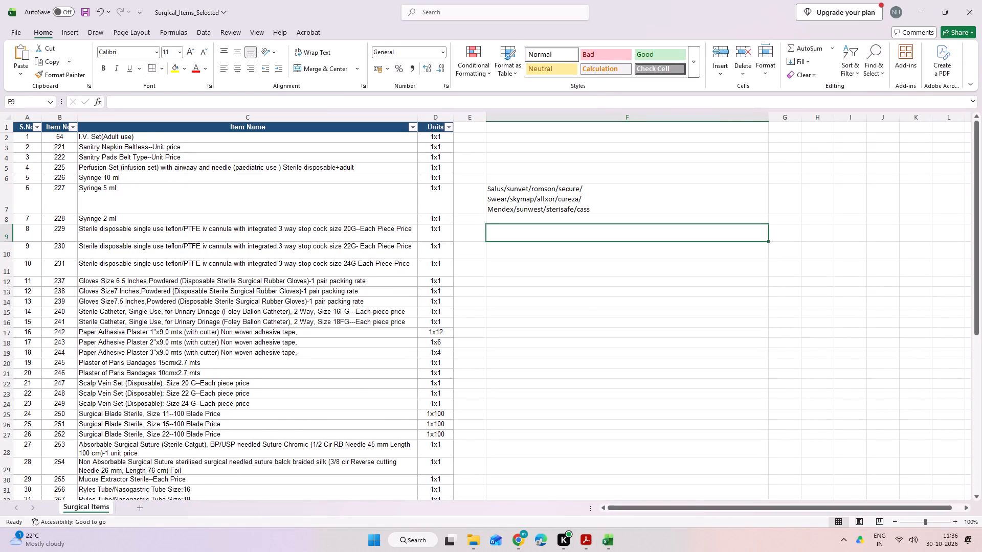
# Undo the last change and close the Surgical_Items_Selected workbook without saving its changes.
pyautogui.hotkey('ctrl', 'z')
pyautogui.click(970, 0)
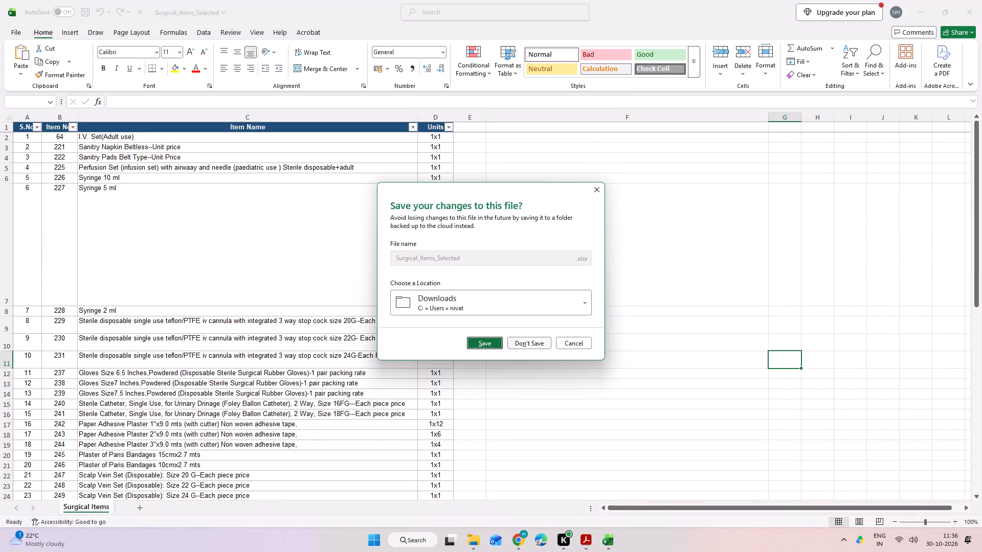
pyautogui.click(520, 344)
# Switch to File Explorer, refresh the Downloads folder and reopen the Surgical_Items_Selected workbook from it.
pyautogui.hotkey('alt', 'Tab')
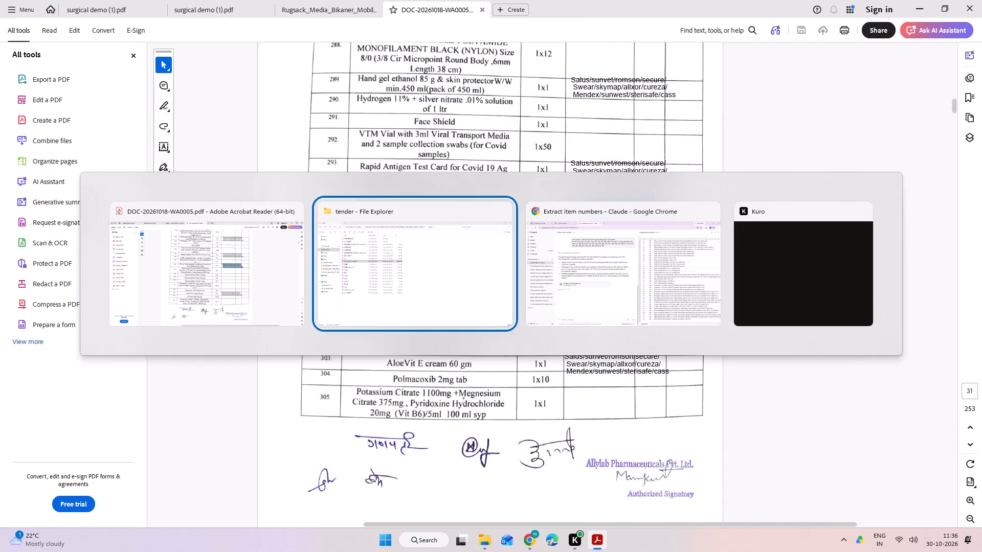
pyautogui.hotkey('alt', 'Tab')
pyautogui.keyDown('alt'); pyautogui.click(426, 277); pyautogui.keyUp('alt')
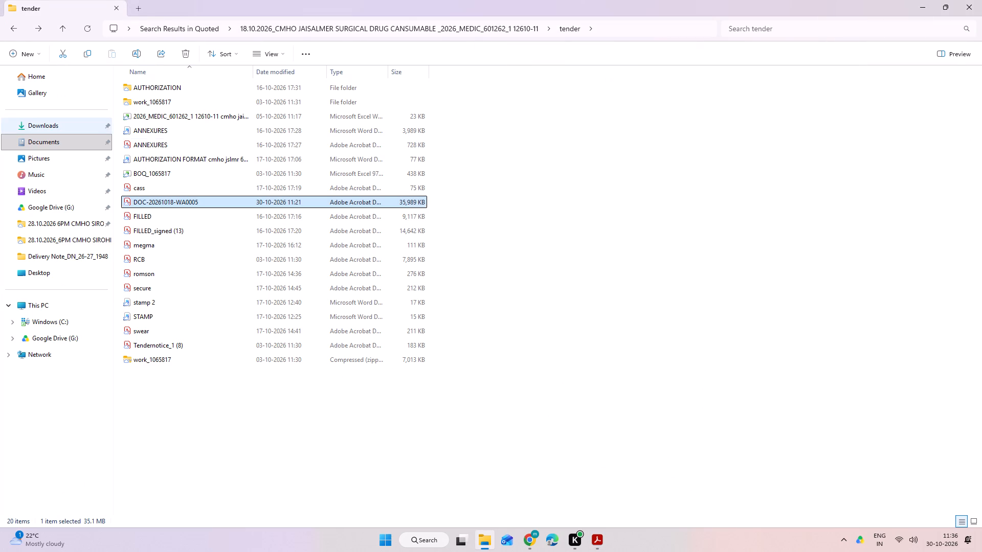
pyautogui.click(37, 127)
pyautogui.rightClick(685, 150)
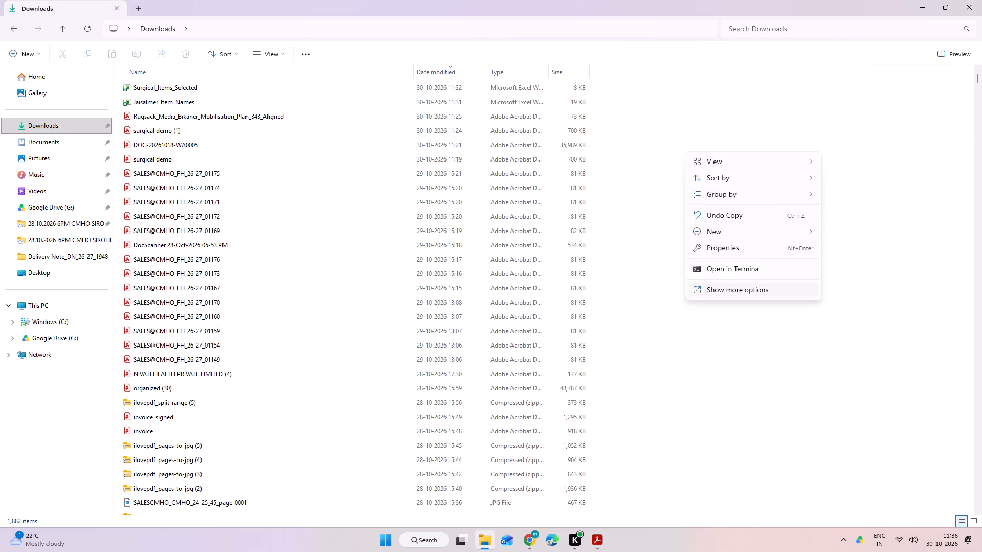
pyautogui.click(736, 289)
pyautogui.click(723, 196)
pyautogui.doubleClick(187, 91)
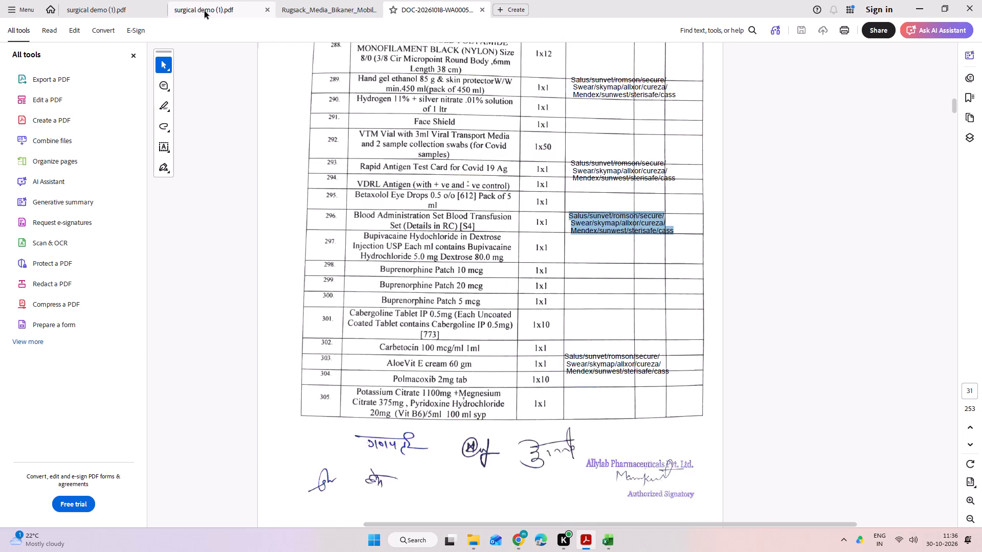
pyautogui.click(911, 288)
pyautogui.hotkey('ctrl', 'p')
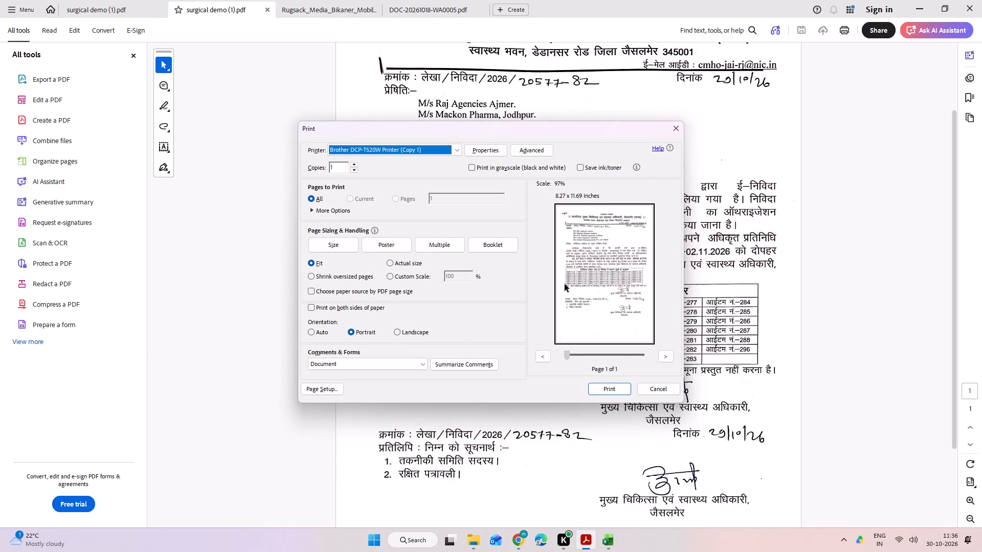
pyautogui.click(614, 384)
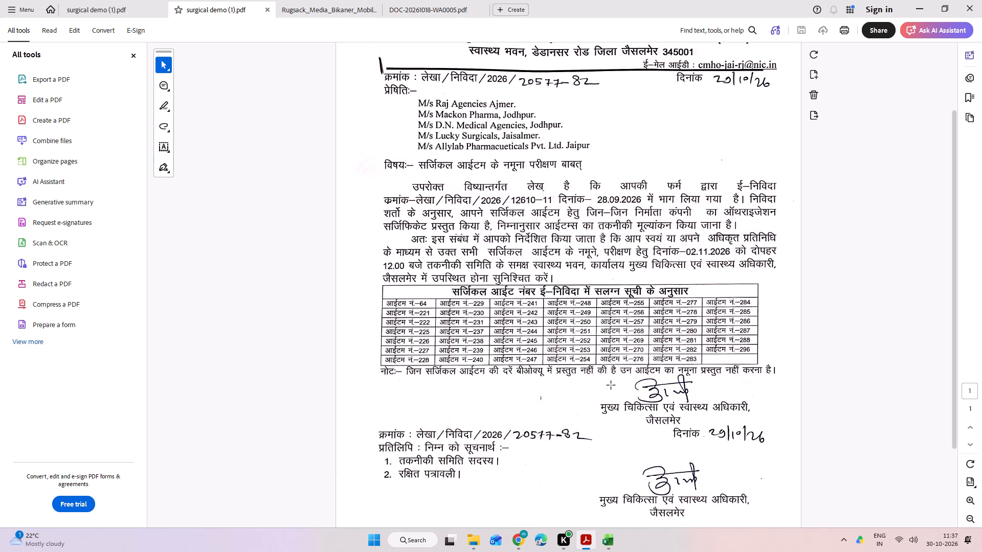
# Return to the Surgical_Items_Selected workbook in Excel and fill item number 64 in cell B2 with yellow.
pyautogui.hotkey('alt', 'Tab')
pyautogui.hotkey('alt', 'Tab')
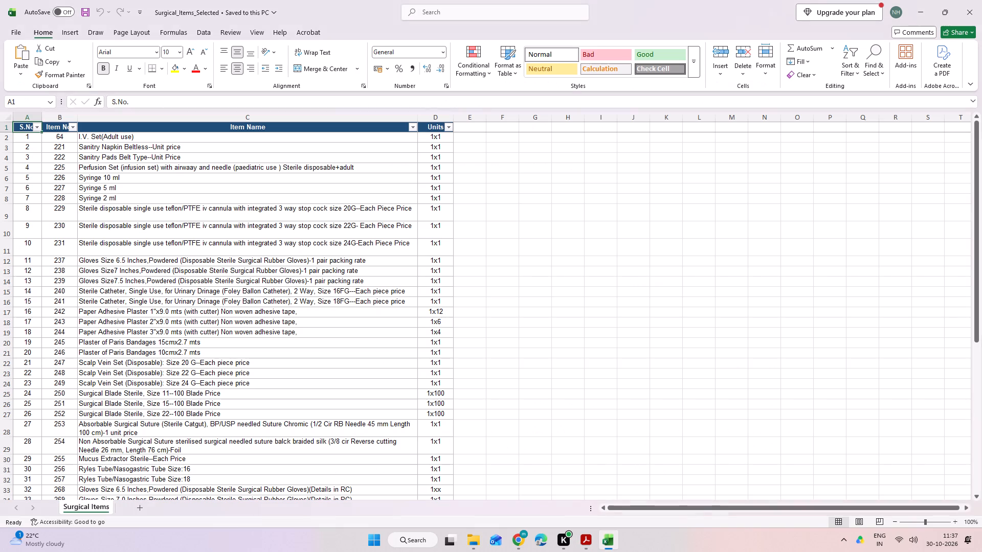
pyautogui.click(69, 256)
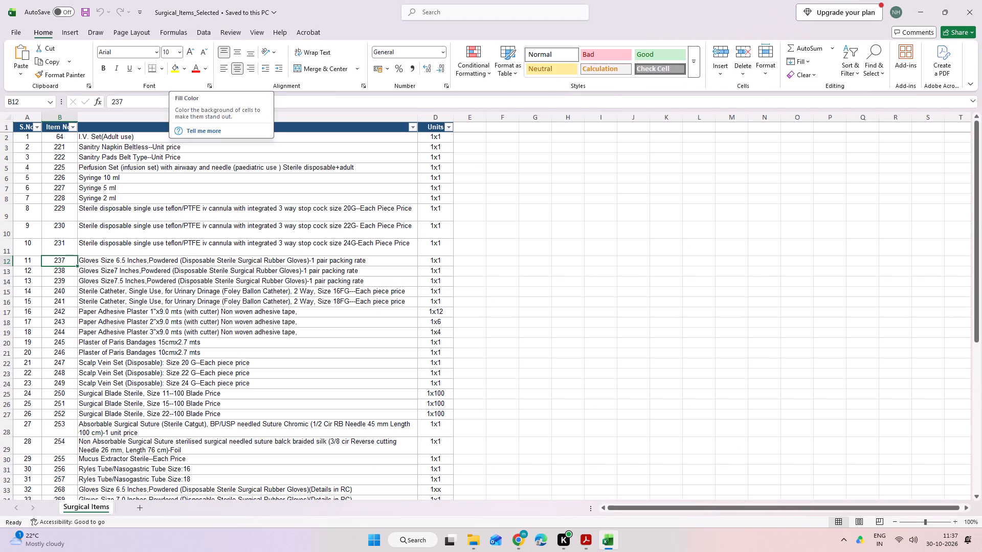
pyautogui.click(57, 137)
pyautogui.click(175, 69)
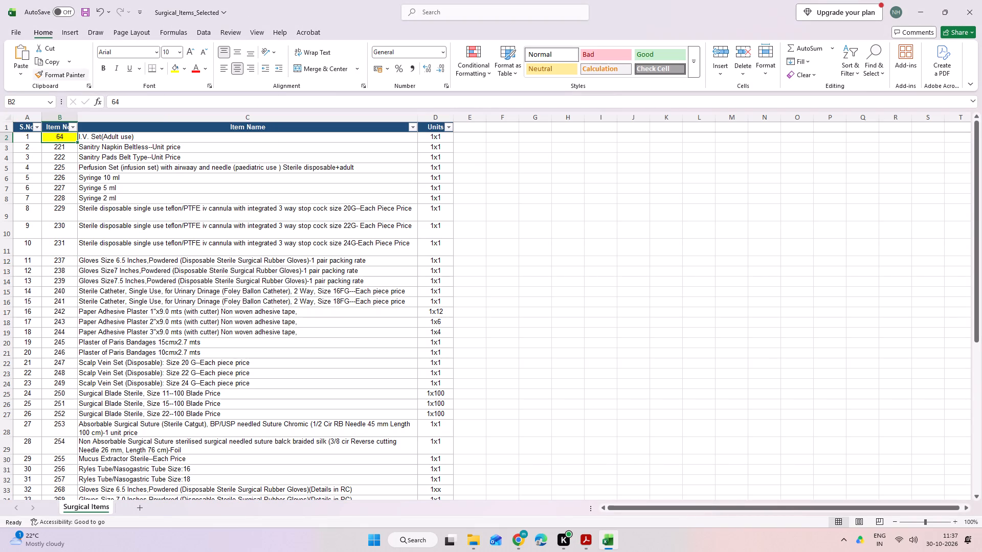
# Apply the yellow highlight with Format Painter to item numbers 229, 221, 222, 225, 226, 227 and 228 in column B.
pyautogui.click(64, 75)
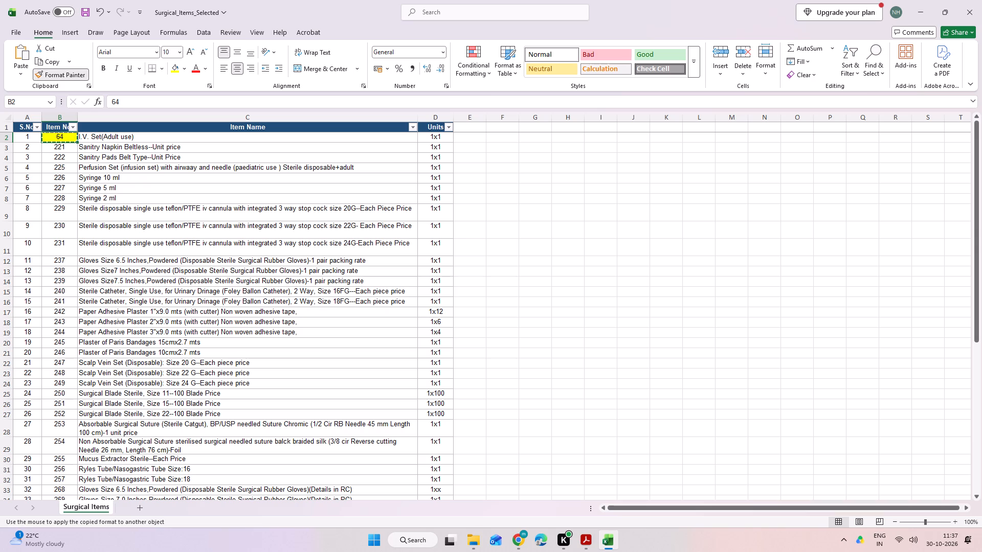
pyautogui.click(61, 215)
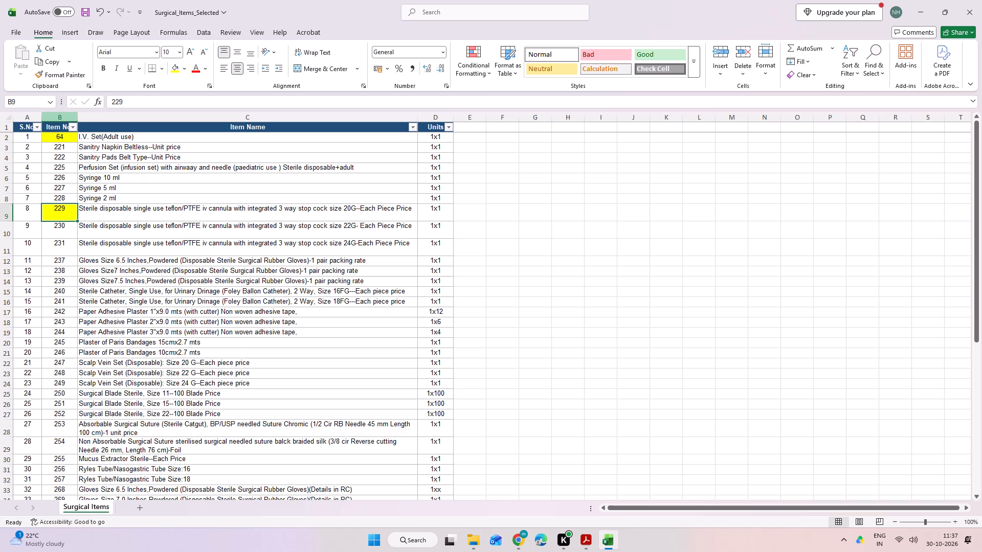
pyautogui.click(64, 79)
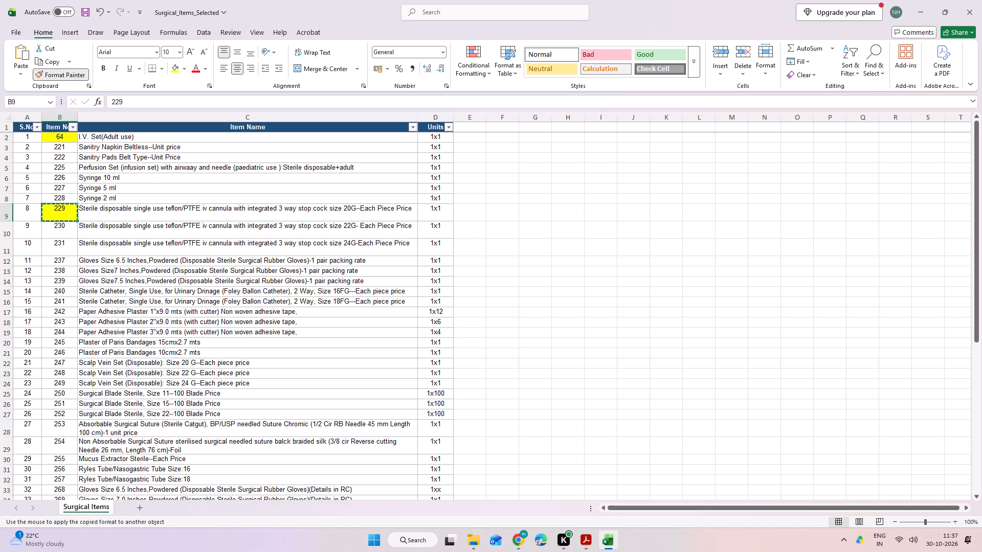
pyautogui.click(66, 149)
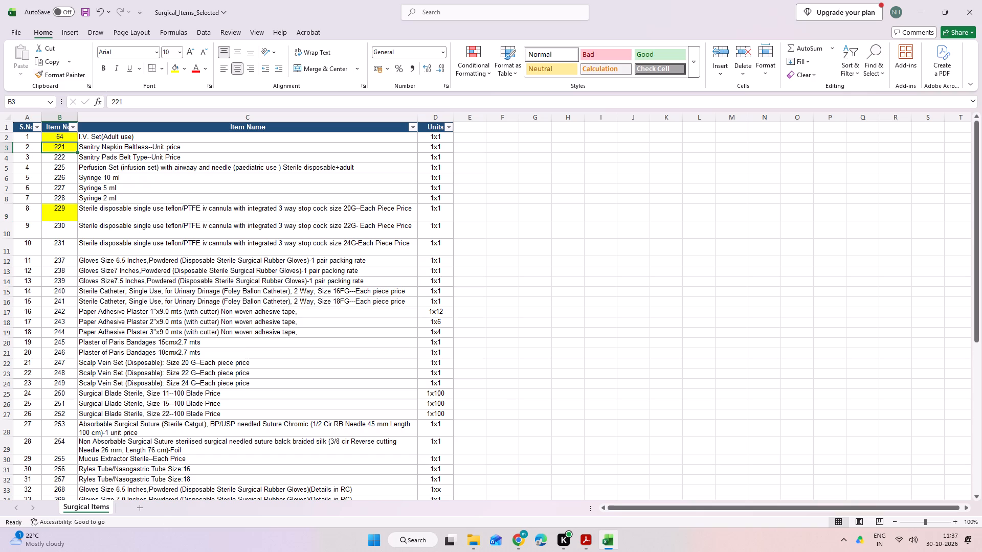
pyautogui.click(56, 77)
pyautogui.click(61, 155)
pyautogui.click(63, 76)
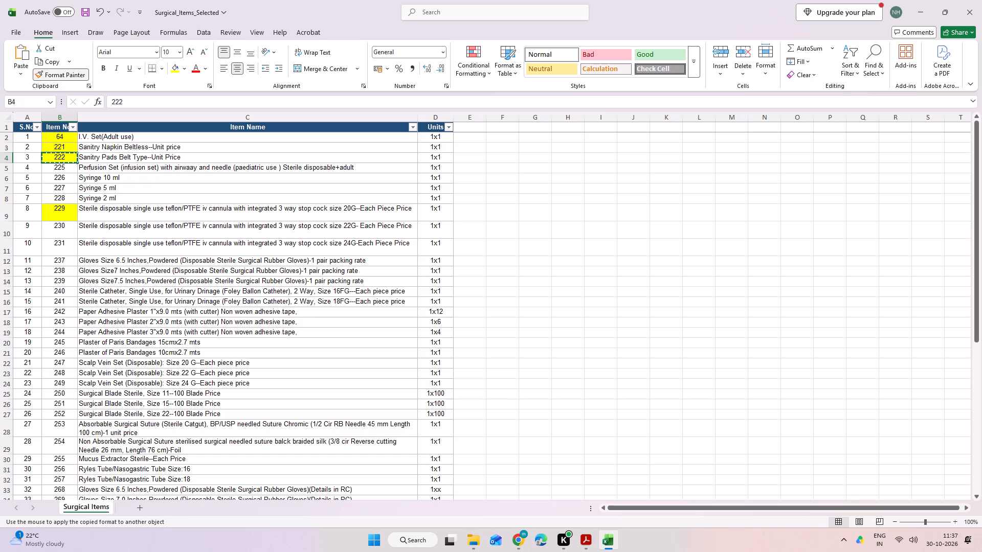
pyautogui.click(61, 169)
pyautogui.click(69, 78)
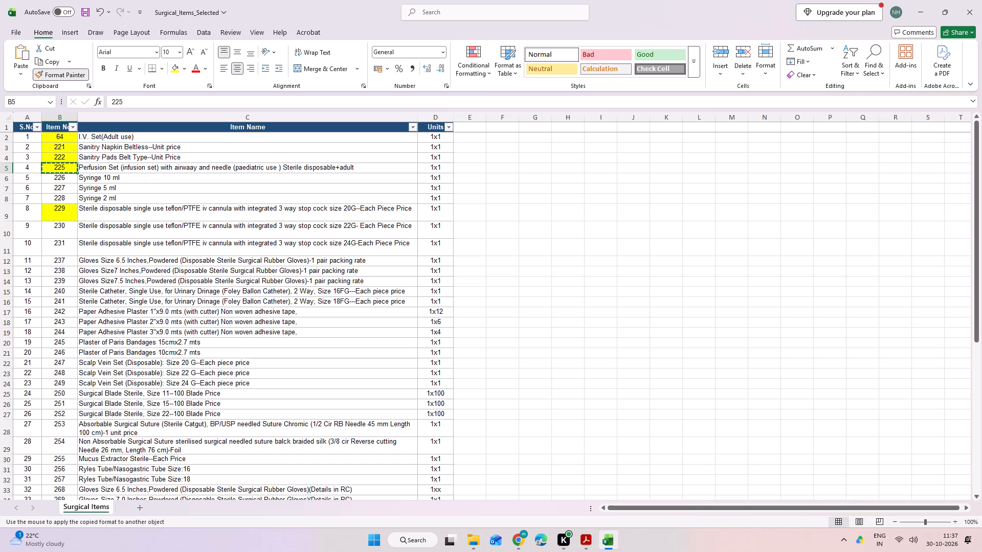
pyautogui.click(59, 183)
pyautogui.click(63, 76)
pyautogui.click(63, 189)
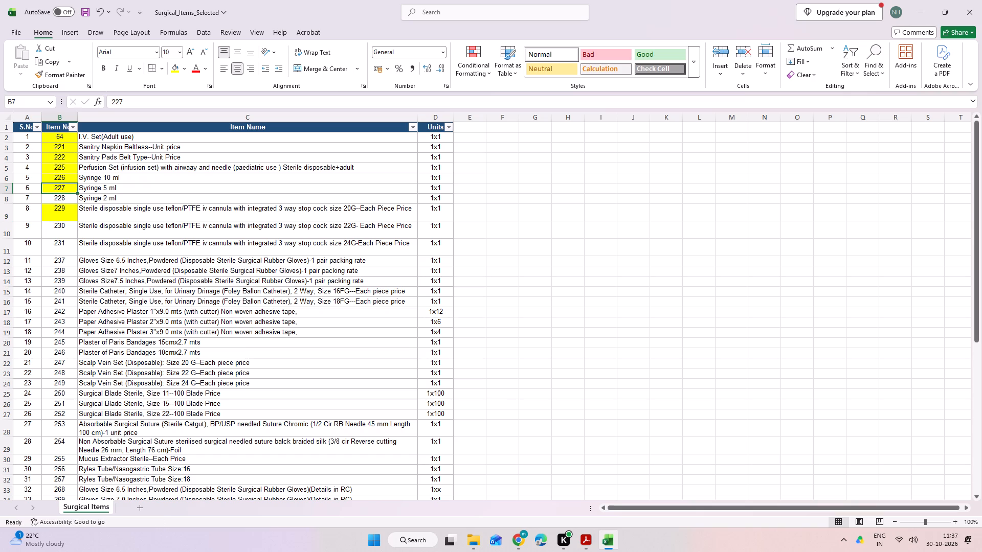
pyautogui.click(65, 75)
pyautogui.click(63, 201)
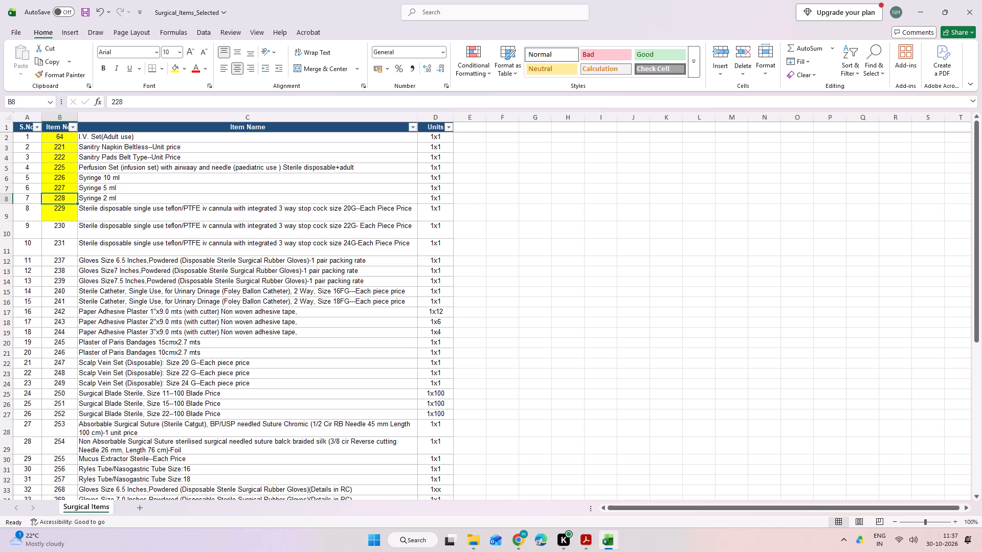
# Extend the yellow highlight with Format Painter to item numbers 230 and 231, and to 237 through 268.
pyautogui.click(75, 72)
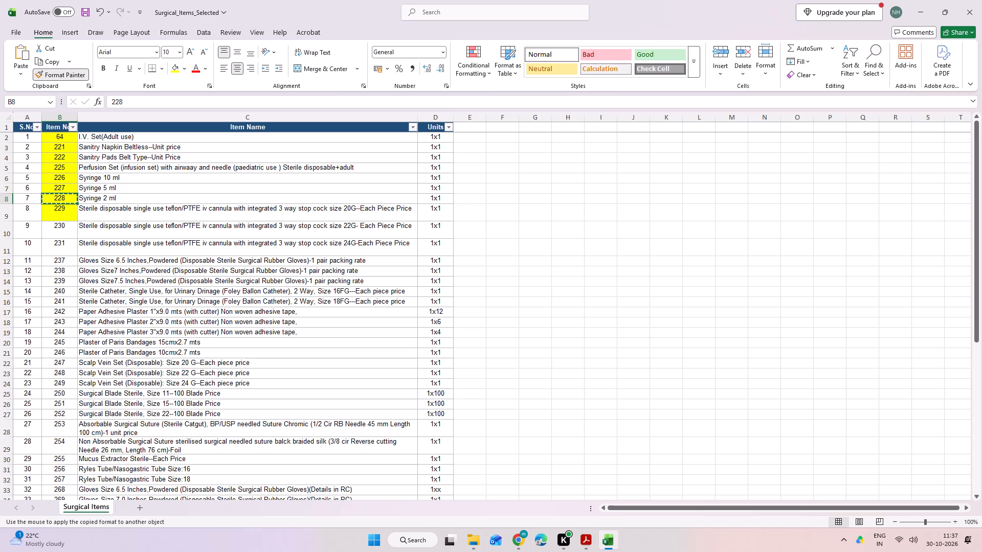
pyautogui.moveTo(71, 227); pyautogui.dragTo(72, 248)
pyautogui.click(76, 79)
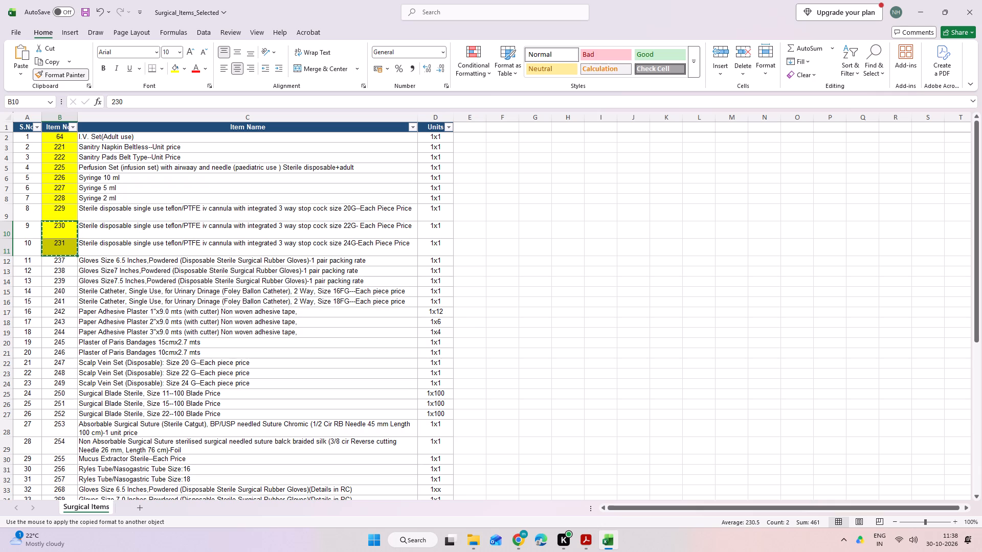
pyautogui.moveTo(69, 263); pyautogui.dragTo(56, 357)
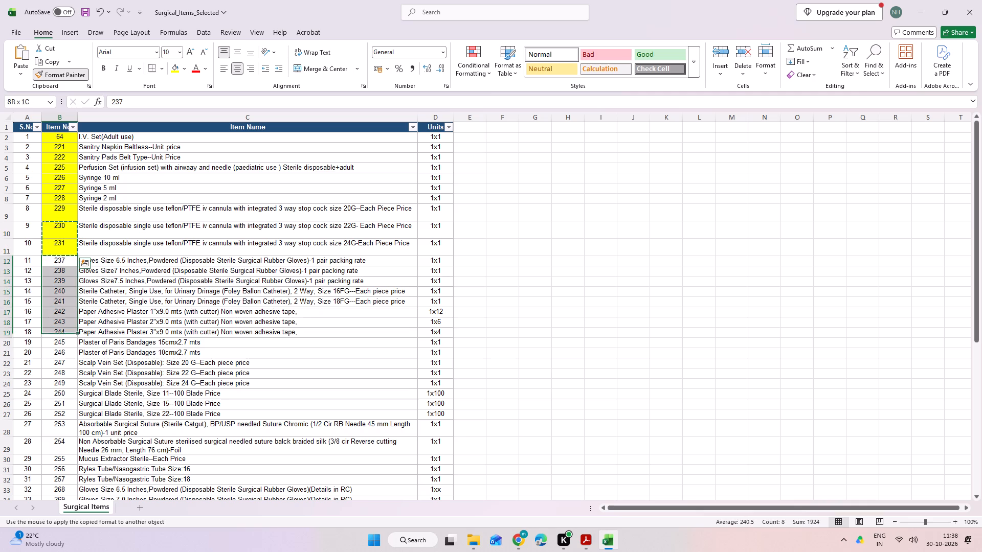
pyautogui.moveTo(56, 357); pyautogui.dragTo(60, 479)
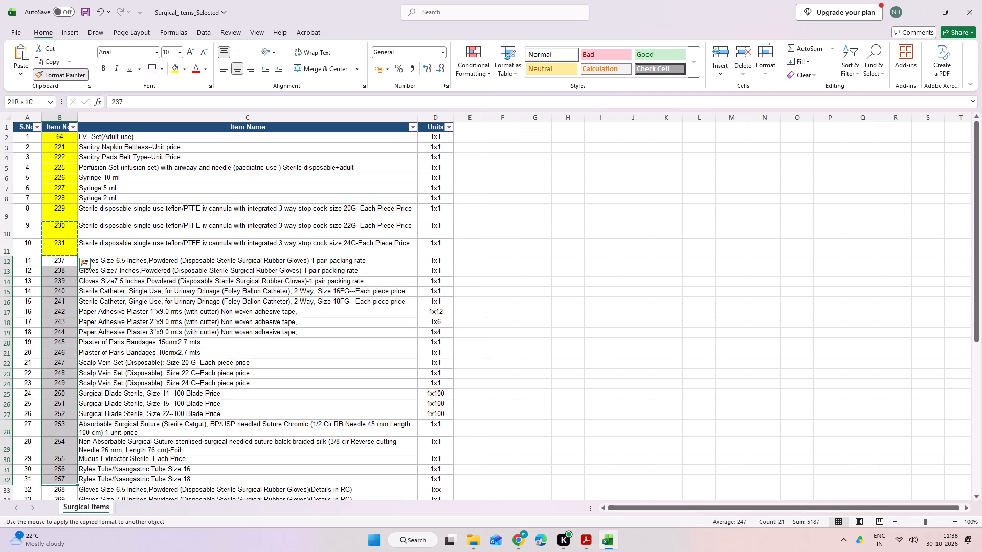
pyautogui.moveTo(60, 479); pyautogui.dragTo(62, 491)
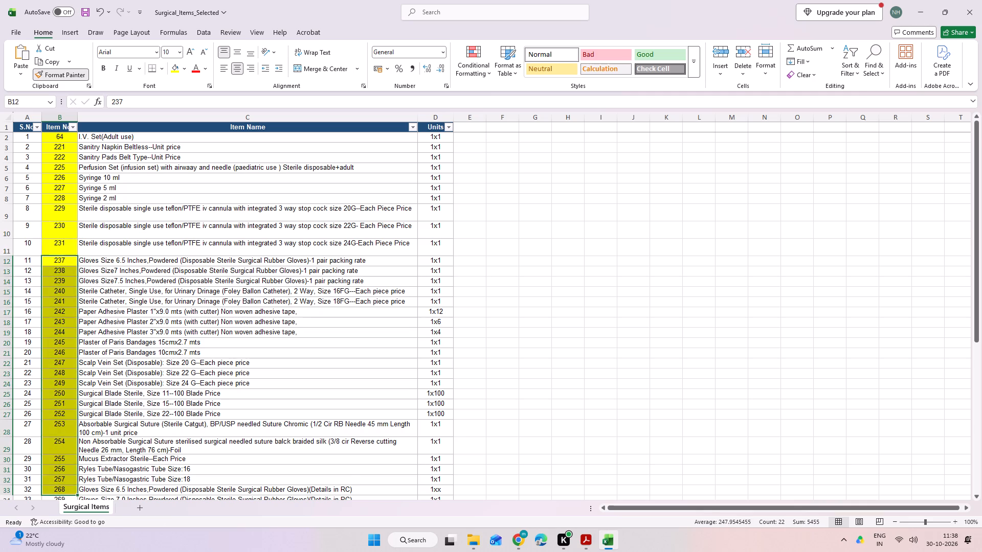
# Select all the item names in column C, from C2 to C49.
pyautogui.scroll(-5, 92, 364)
pyautogui.scroll(-2, 86, 323)
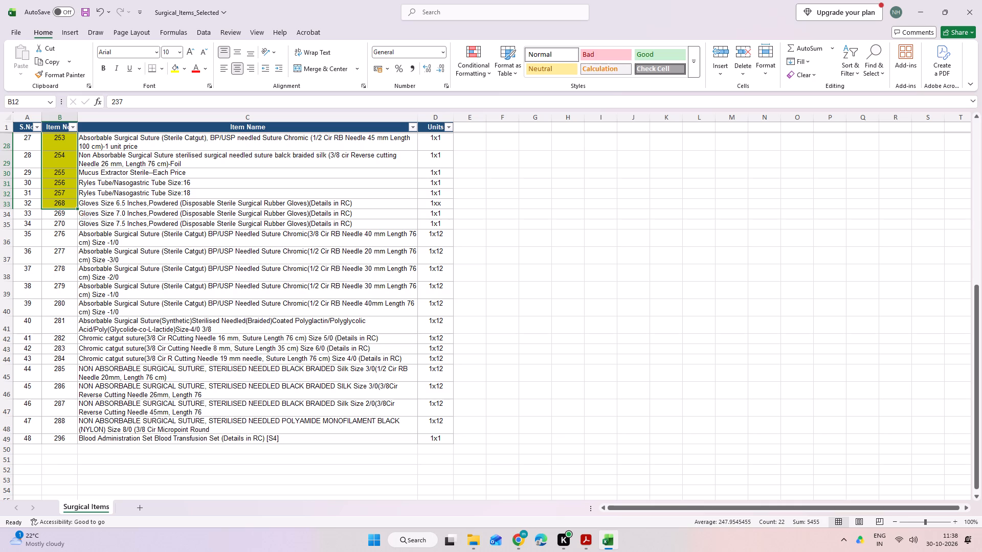
pyautogui.scroll(13, 80, 337)
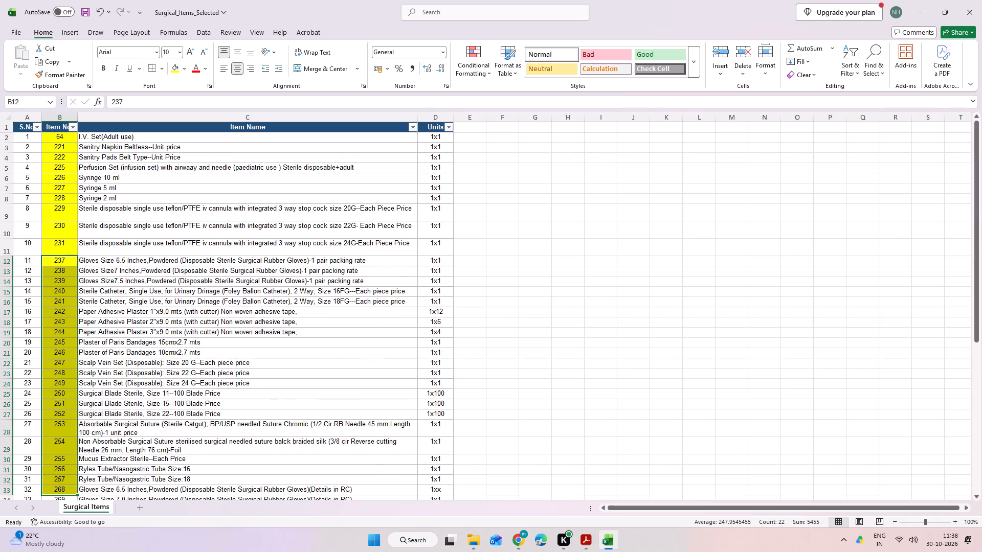
pyautogui.moveTo(179, 139); pyautogui.dragTo(184, 482)
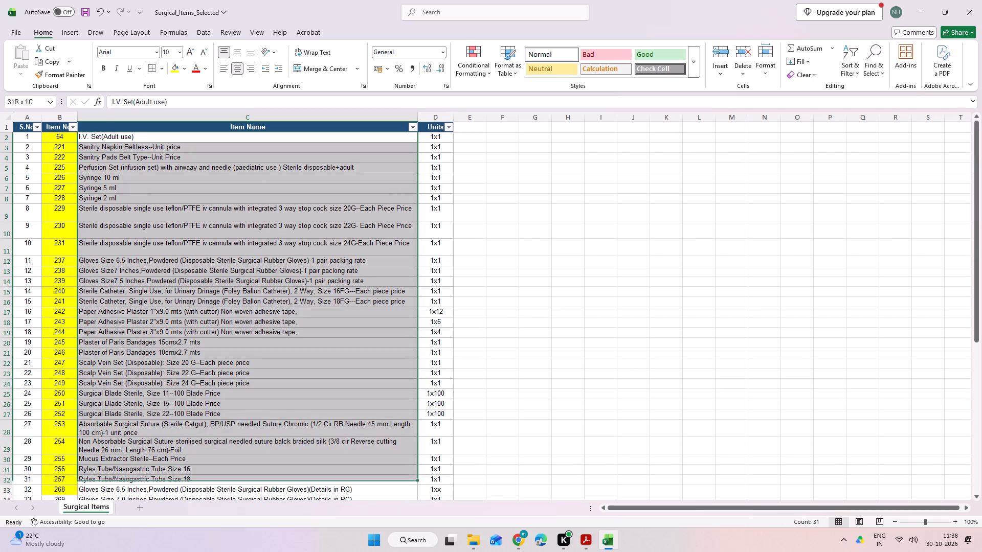
pyautogui.moveTo(184, 482); pyautogui.dragTo(196, 549)
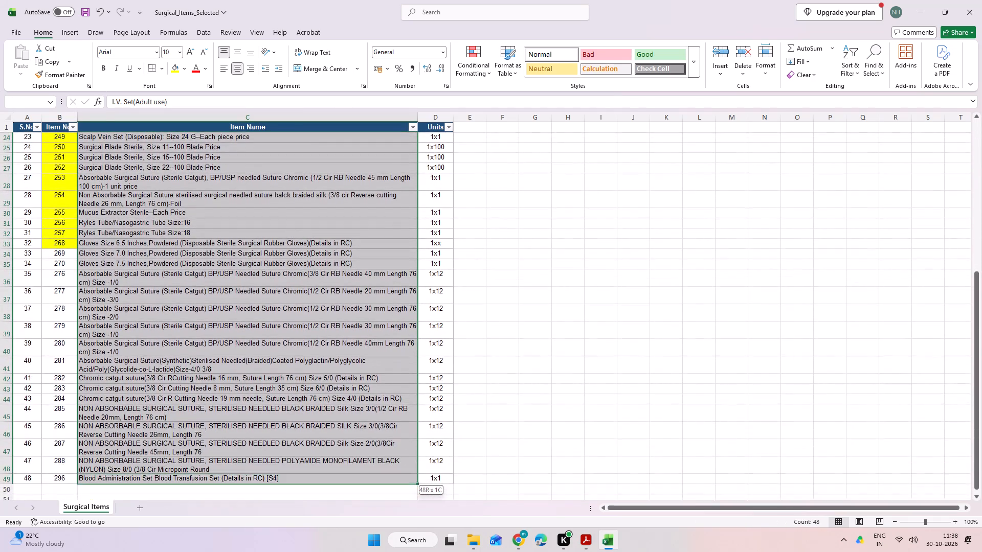
pyautogui.moveTo(196, 549); pyautogui.dragTo(190, 461)
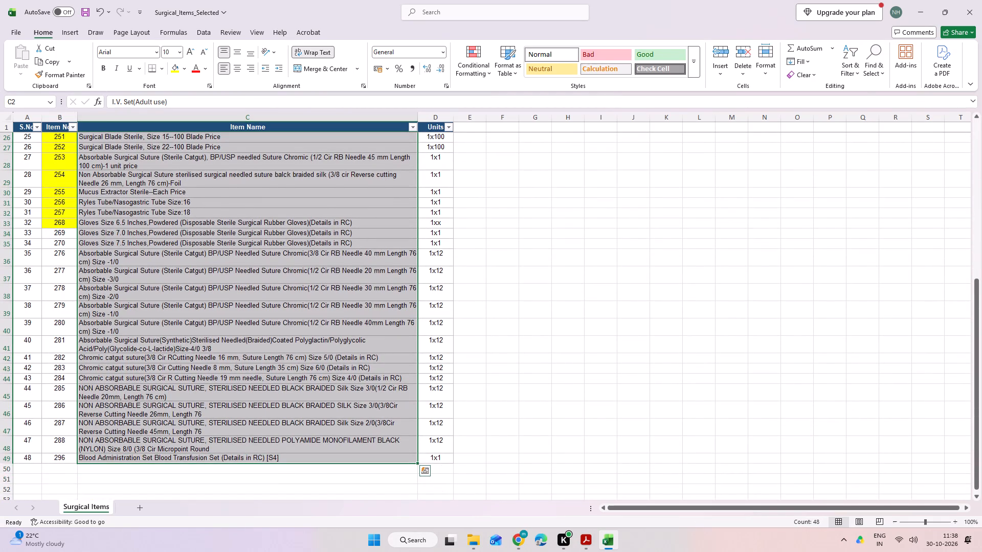
pyautogui.scroll(14, 378, 353)
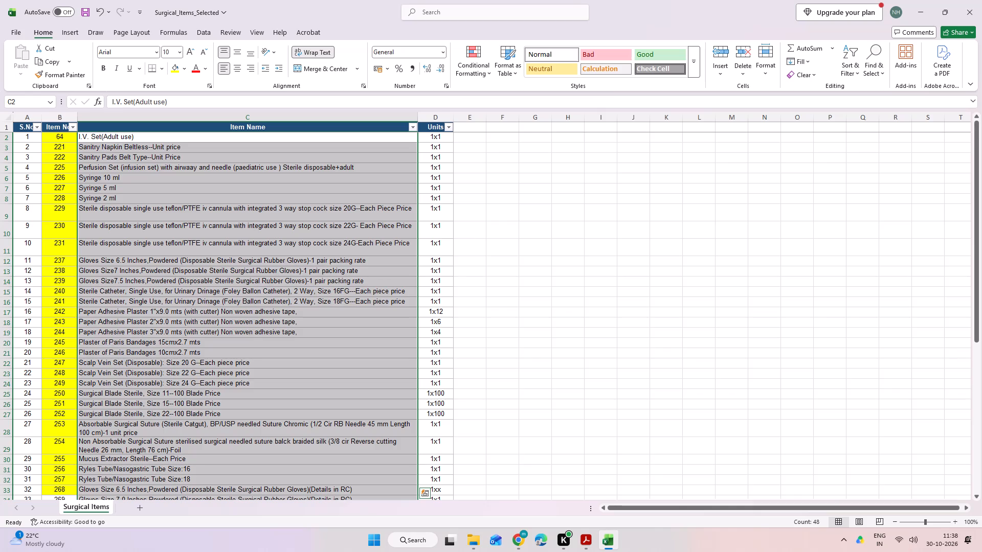
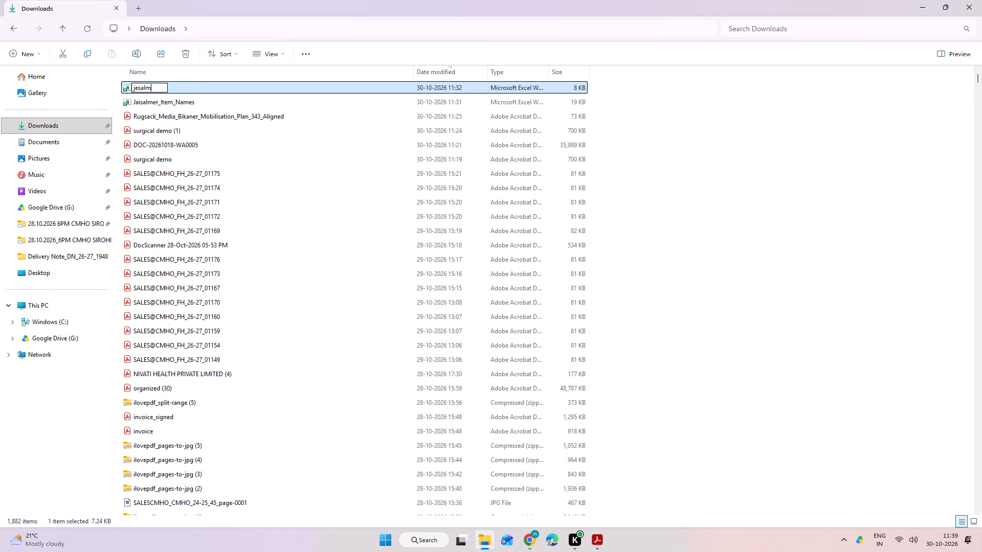
# Rename the most recently modified Excel workbook in Downloads as "jesalmer samples allylab" and select it.
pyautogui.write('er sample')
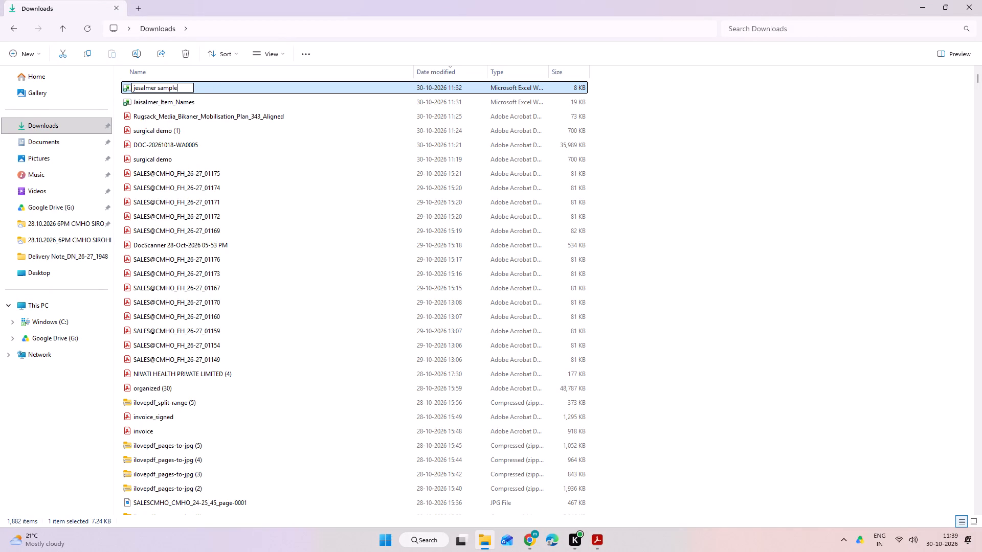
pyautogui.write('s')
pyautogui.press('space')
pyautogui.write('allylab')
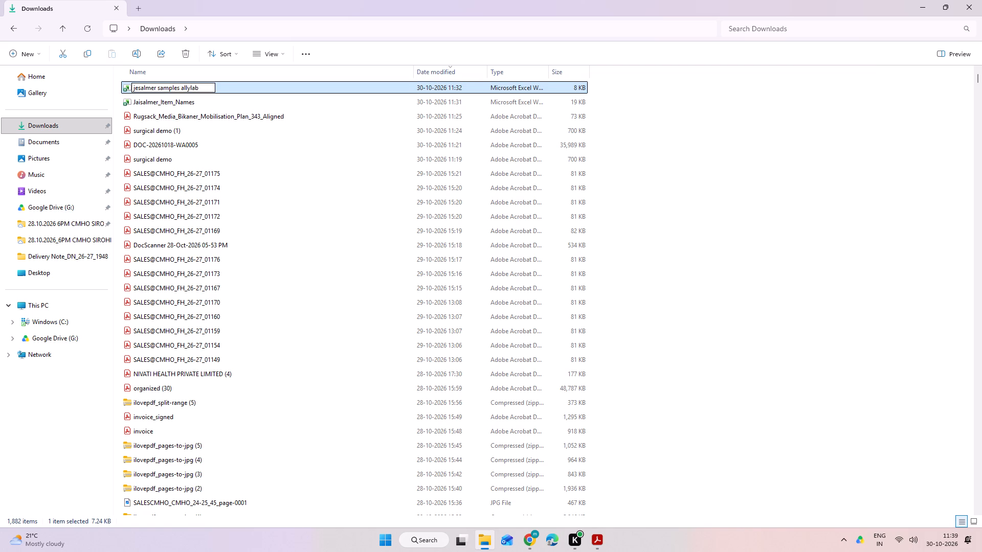
pyautogui.click(220, 101)
pyautogui.click(192, 86)
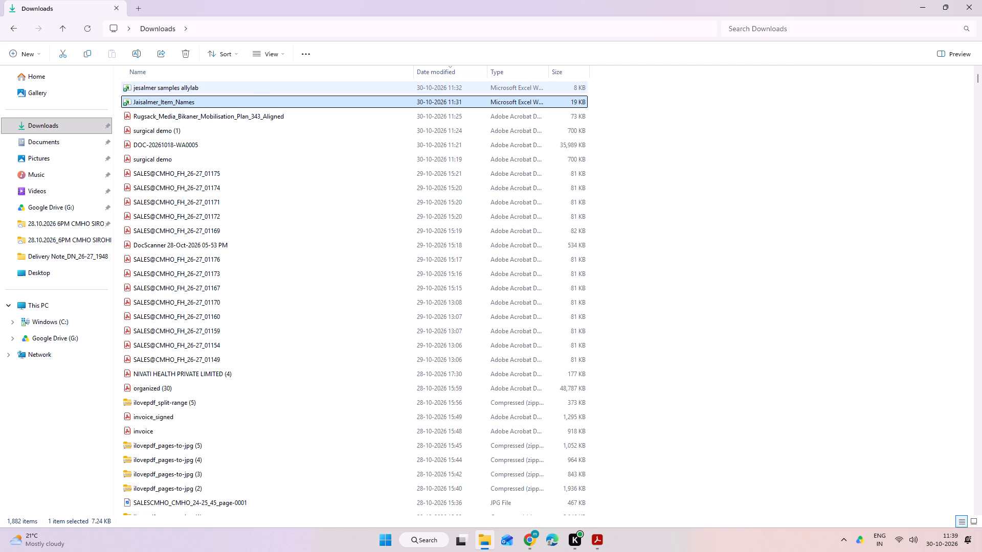
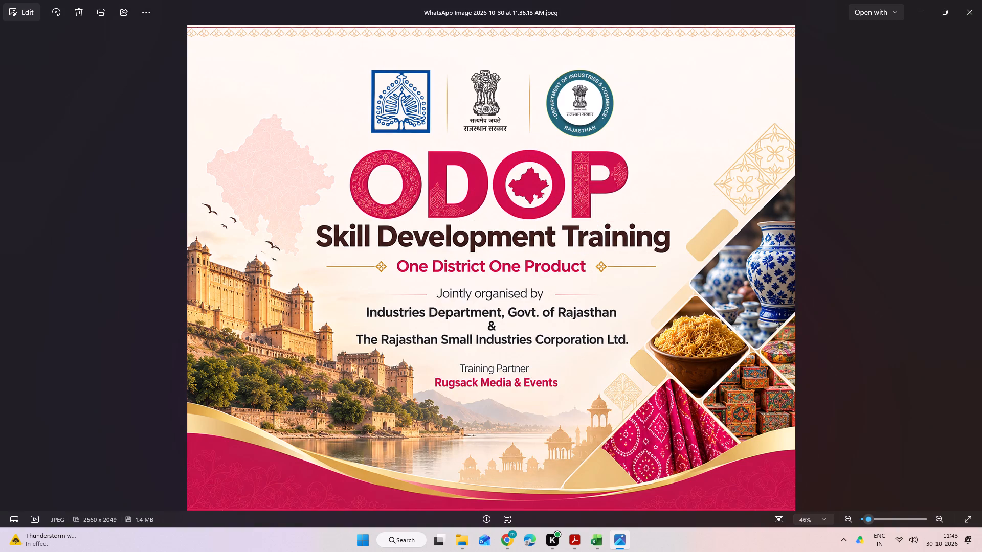
# Switch to the jesalmer samples allylab workbook in Excel and look through its Surgical Items list.
pyautogui.hotkey('alt', 'Tab')
pyautogui.hotkey('alt', 'Tab')
pyautogui.click(524, 270)
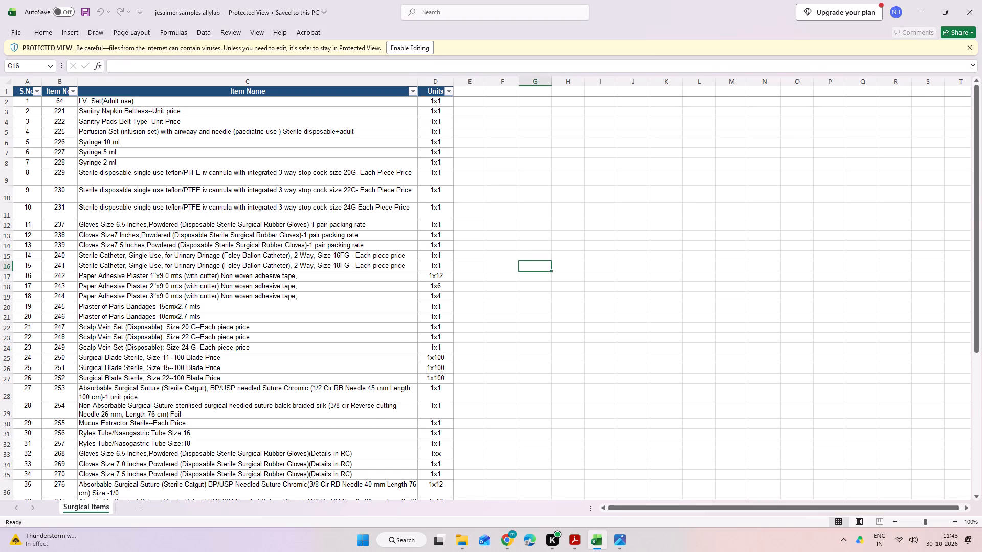
pyautogui.scroll(-5, 524, 270)
pyautogui.scroll(4, 524, 270)
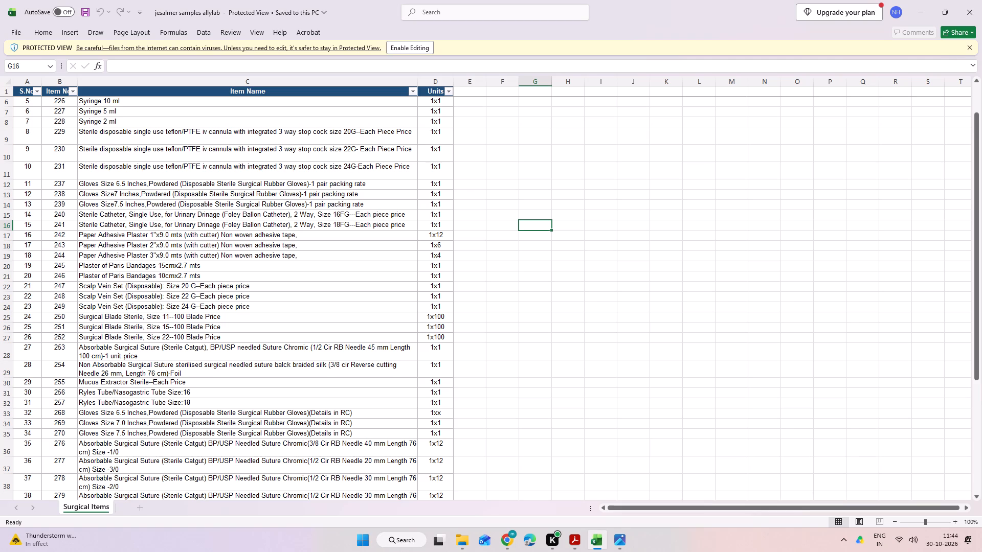
pyautogui.hotkey('alt', 'Tab')
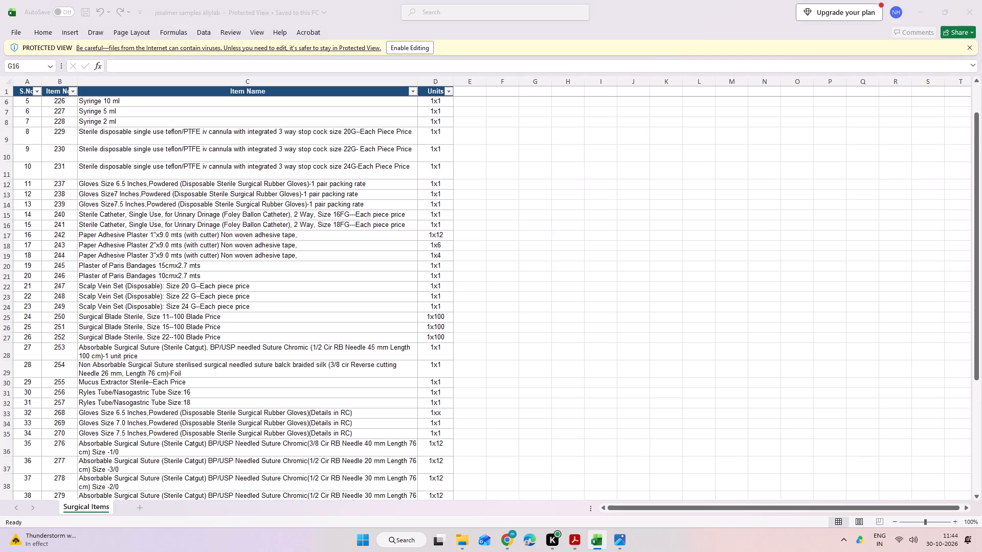
pyautogui.hotkey('alt', 'Tab')
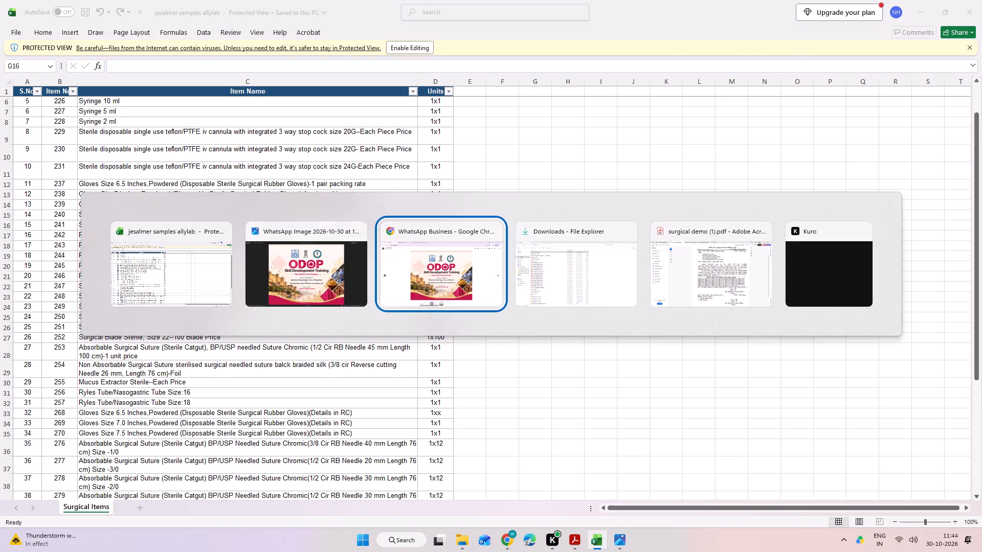
pyautogui.keyDown('alt'); pyautogui.click(173, 279); pyautogui.keyUp('alt')
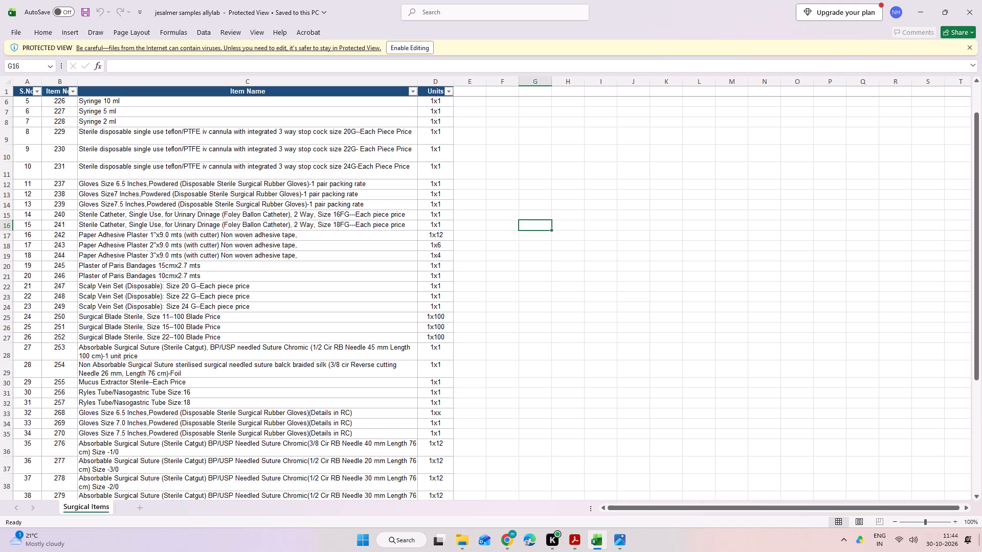
# Review the surgical items list in the jesalmer samples allylab workbook through its last row, and switch to another open window.
pyautogui.scroll(-5, 289, 239)
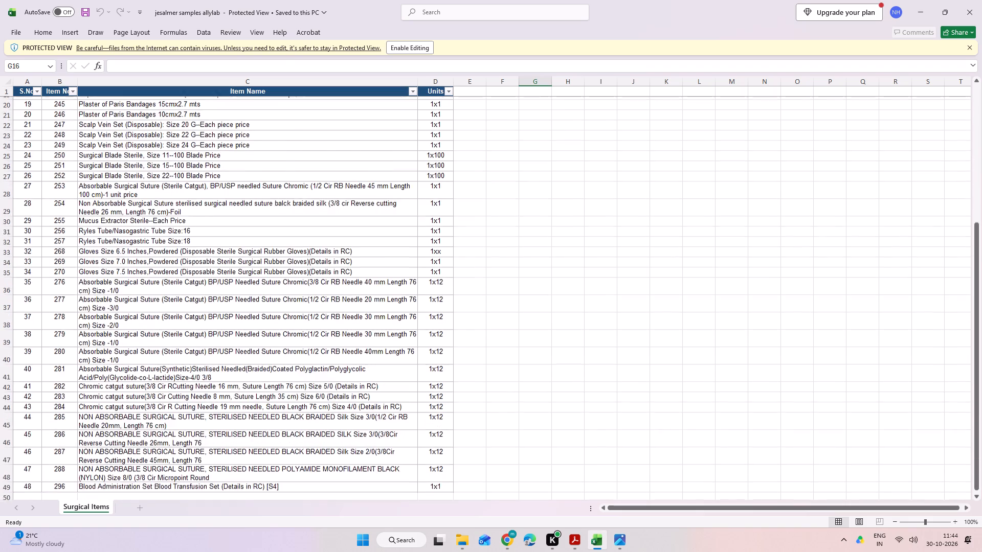
pyautogui.scroll(-10, 303, 247)
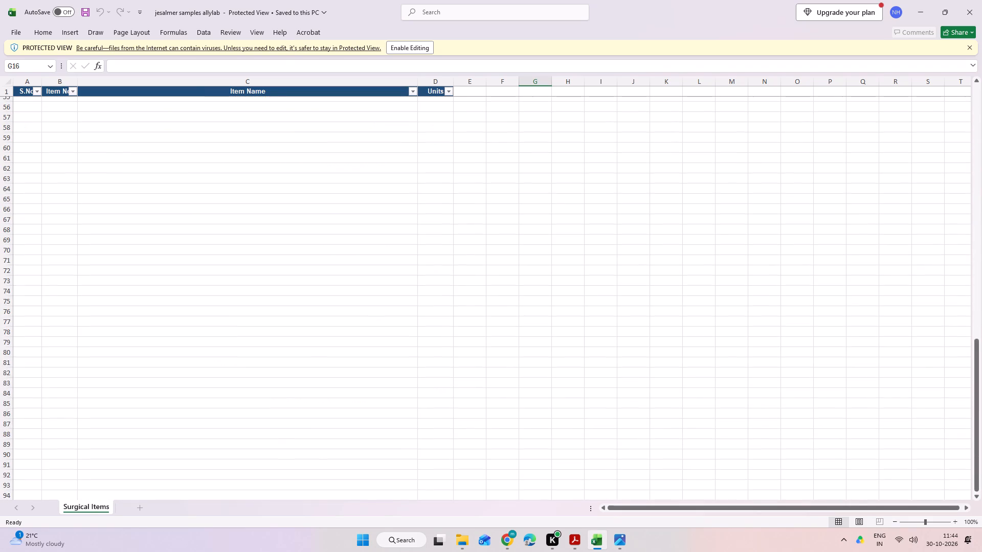
pyautogui.scroll(-2, 307, 246)
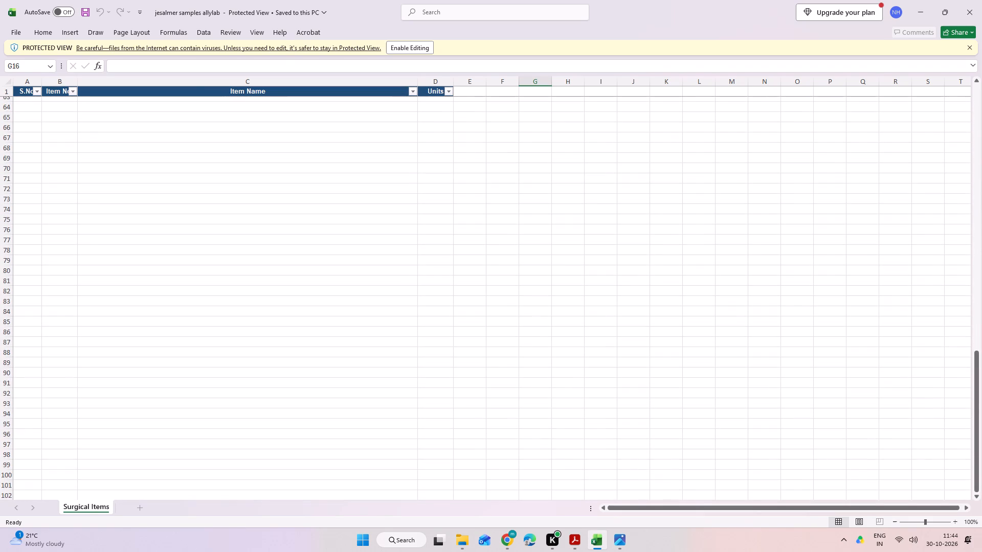
pyautogui.scroll(-1, 308, 246)
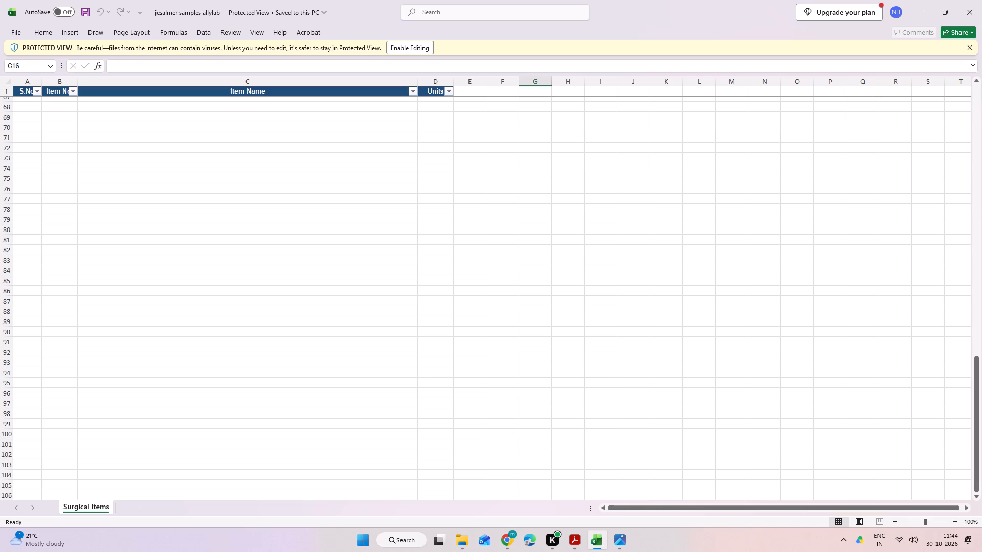
pyautogui.hotkey('alt', 'Tab')
pyautogui.hotkey('alt', 'Tab')
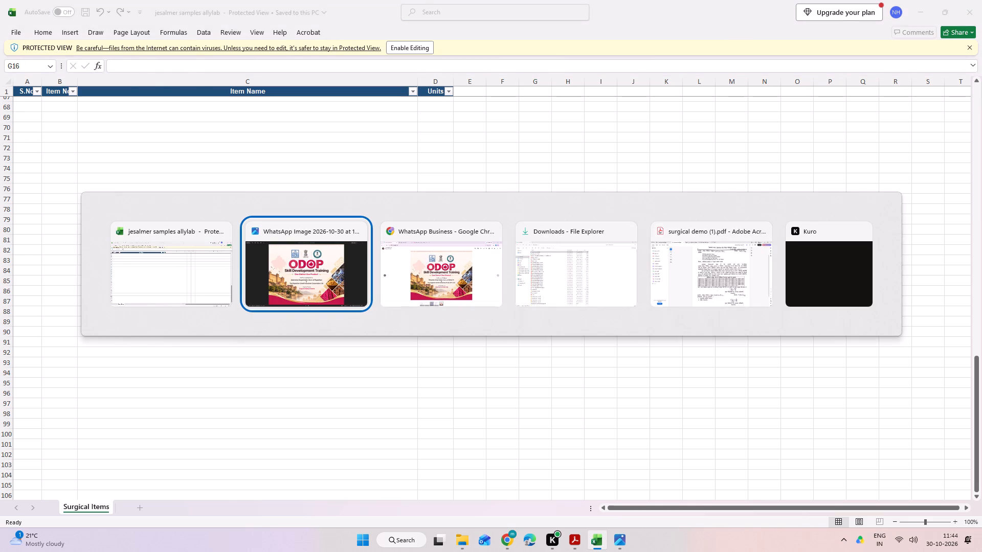
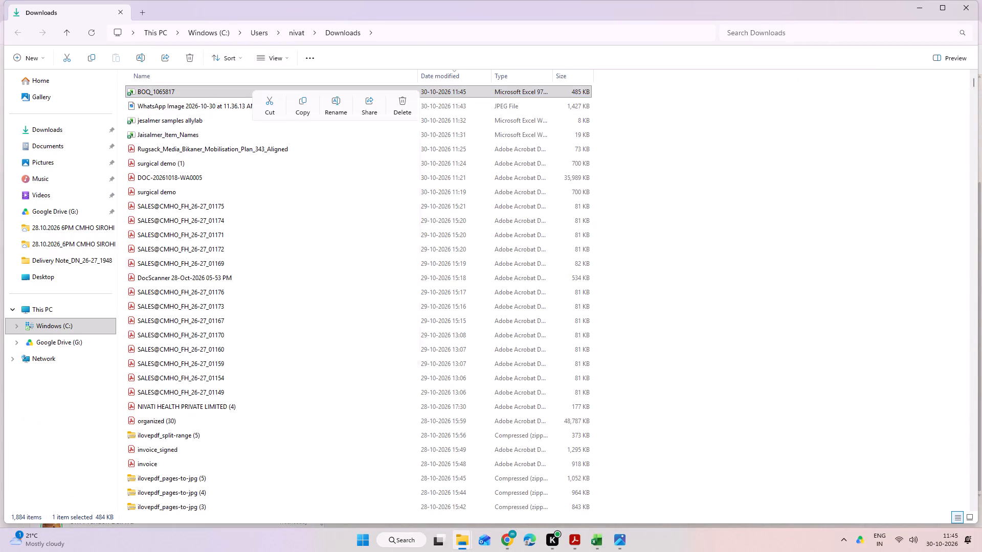
# Unblock the downloaded BOQ_1065817 workbook in its file properties.
pyautogui.click(391, 300)
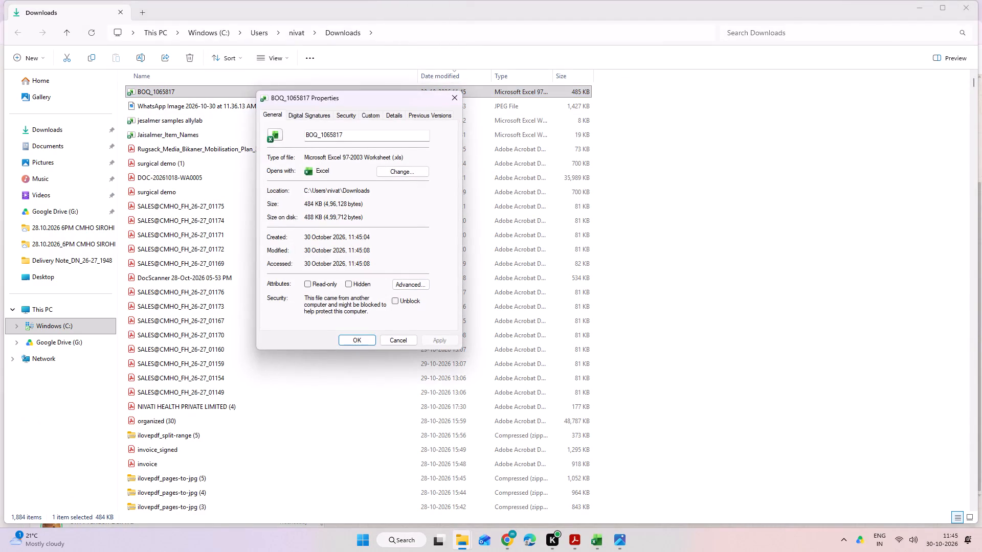
pyautogui.click(409, 303)
pyautogui.click(431, 343)
pyautogui.click(356, 341)
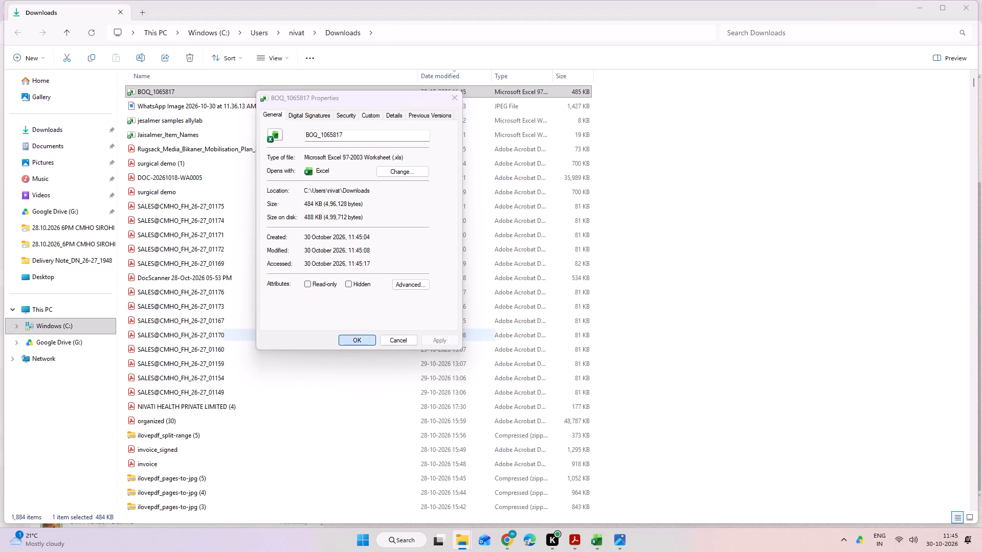
# Open the BOQ_1065817 workbook in Excel and enable its macros to display the BoQ1 sheet.
pyautogui.doubleClick(167, 96)
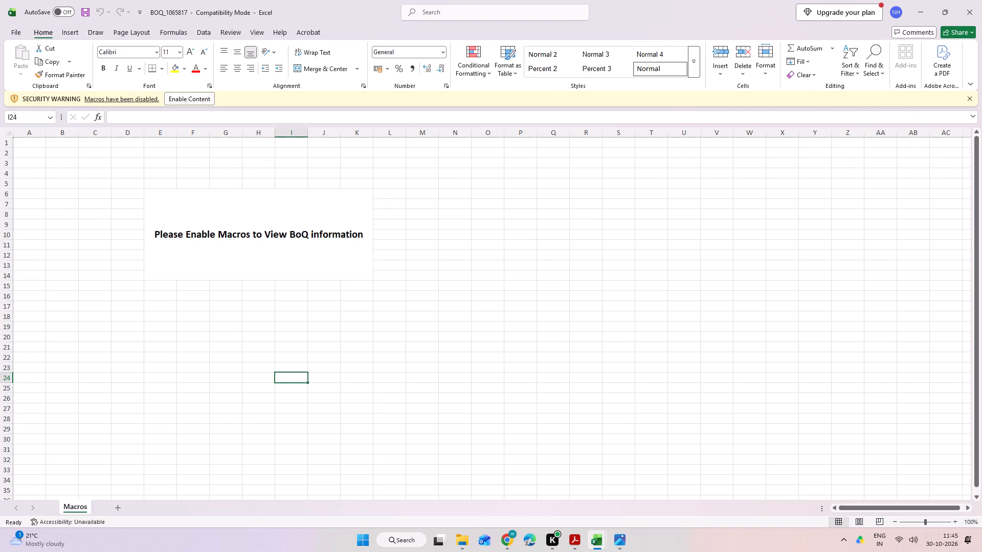
pyautogui.click(206, 101)
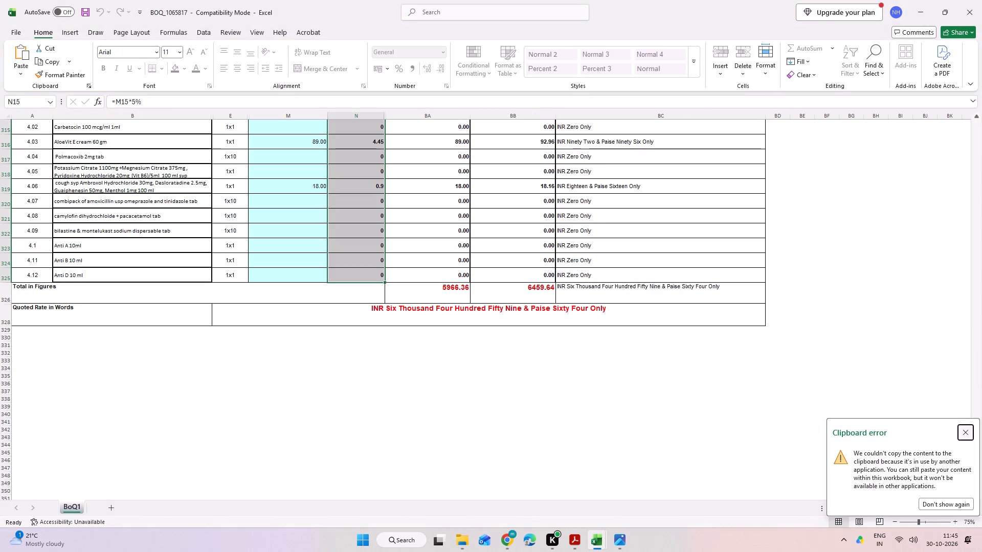
pyautogui.scroll(6, 252, 218)
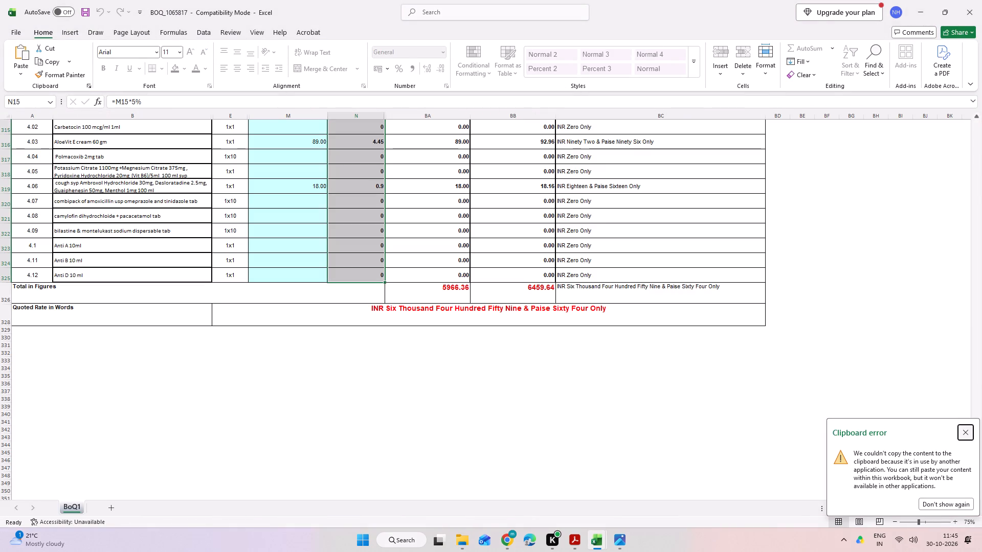
pyautogui.click(962, 433)
# Skim the BoQ1 price schedule from its header through the generic medicine items, checking descriptions, units and basic rates.
pyautogui.moveTo(975, 476); pyautogui.dragTo(956, 203)
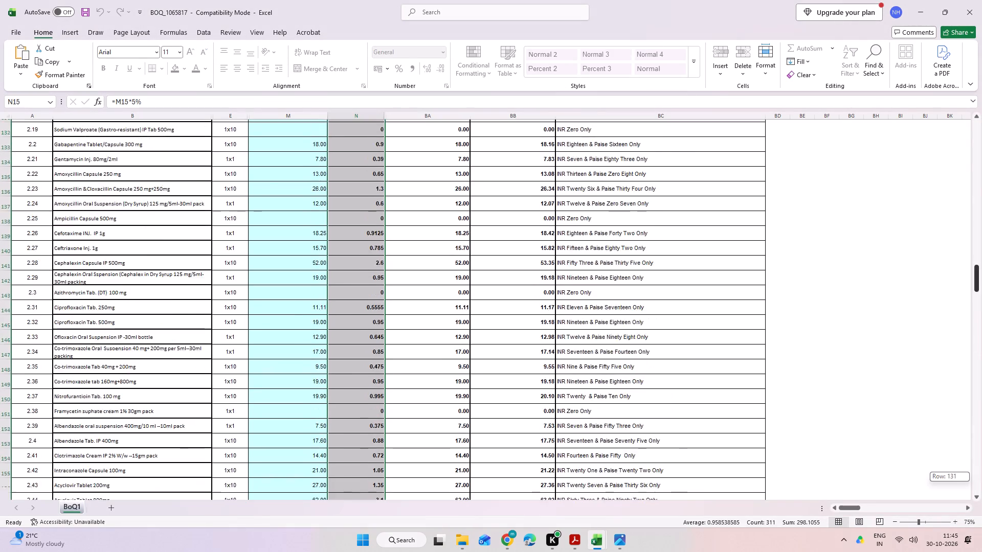
pyautogui.moveTo(956, 203); pyautogui.dragTo(968, 110)
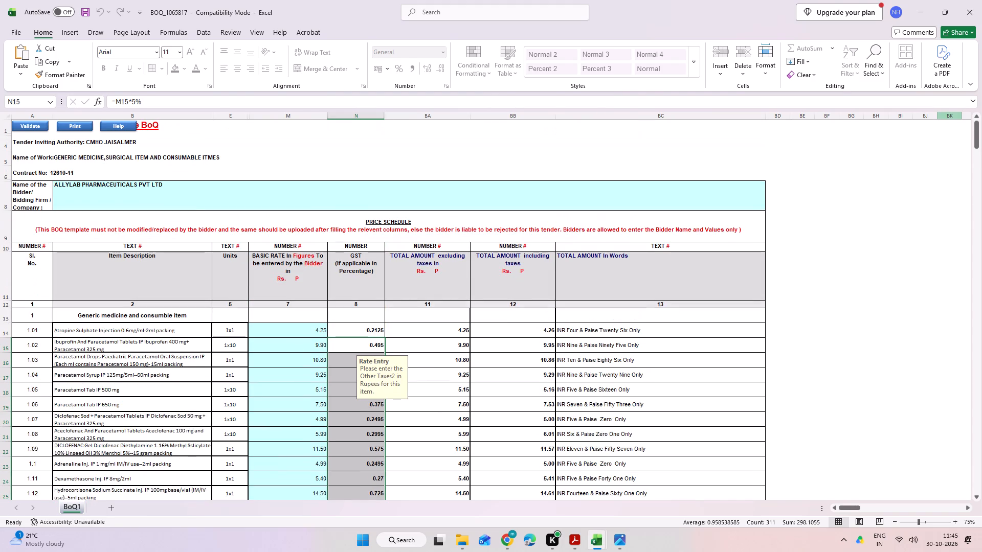
pyautogui.scroll(-4, 354, 317)
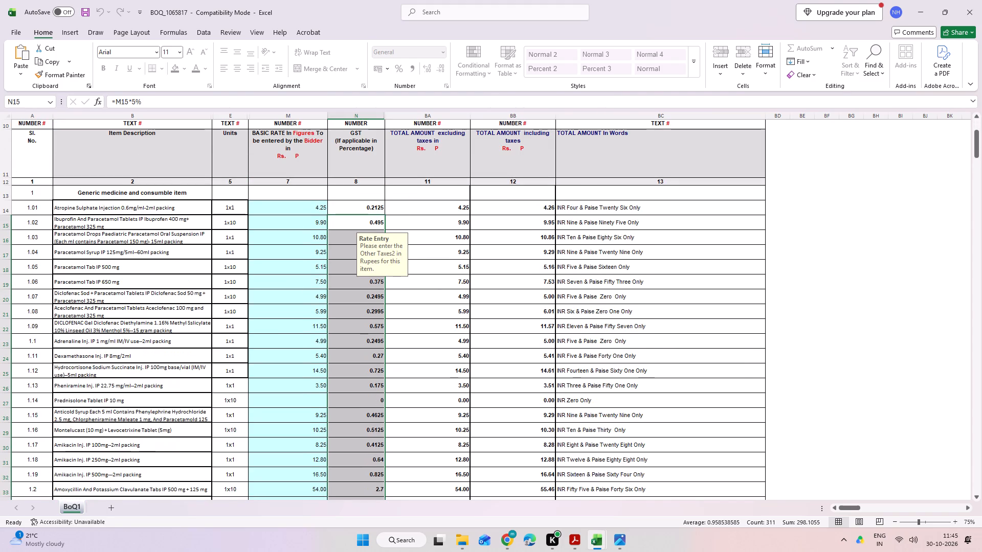
pyautogui.scroll(-4, 355, 318)
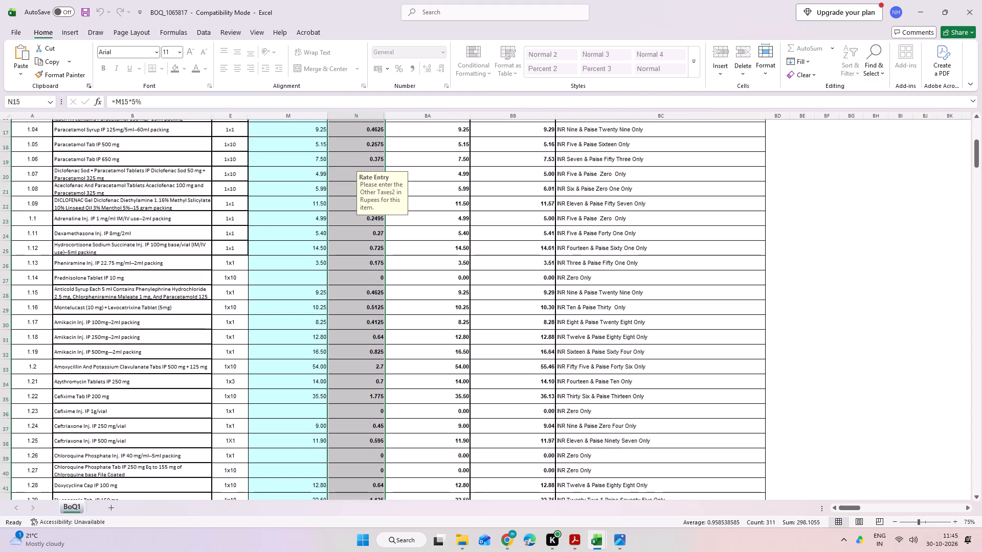
pyautogui.scroll(-3, 355, 318)
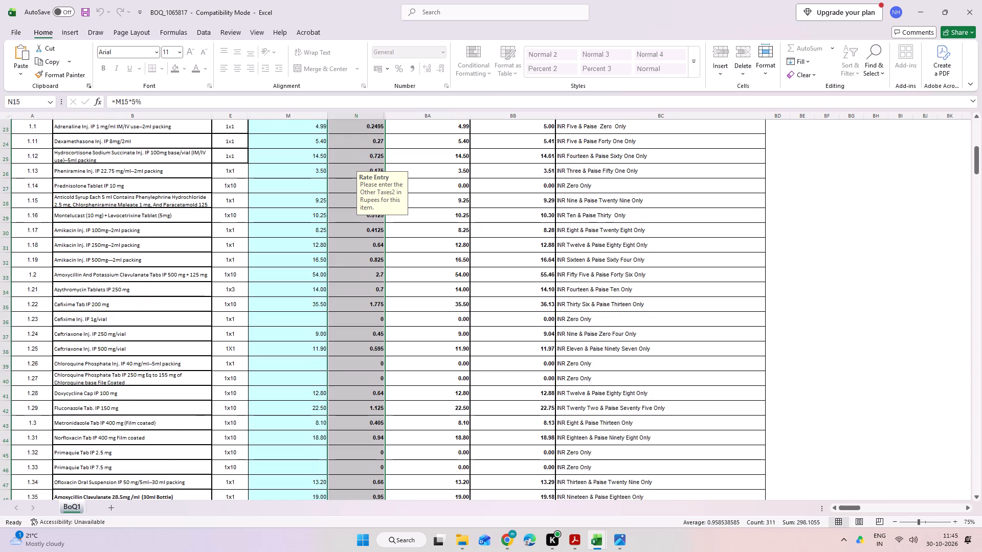
pyautogui.scroll(-5, 355, 318)
pyautogui.scroll(-20, 355, 318)
pyautogui.scroll(-1, 355, 318)
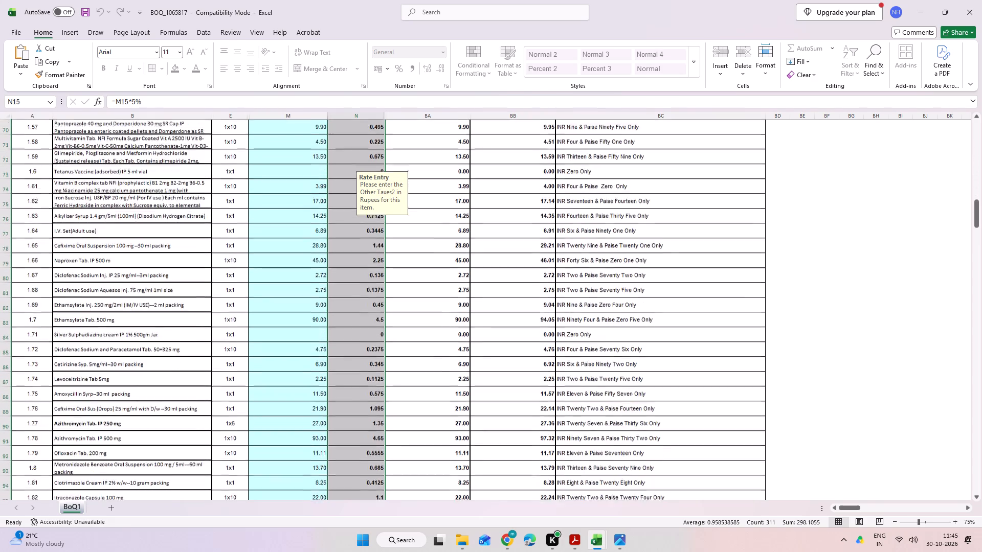
pyautogui.scroll(-20, 355, 318)
pyautogui.scroll(-15, 355, 318)
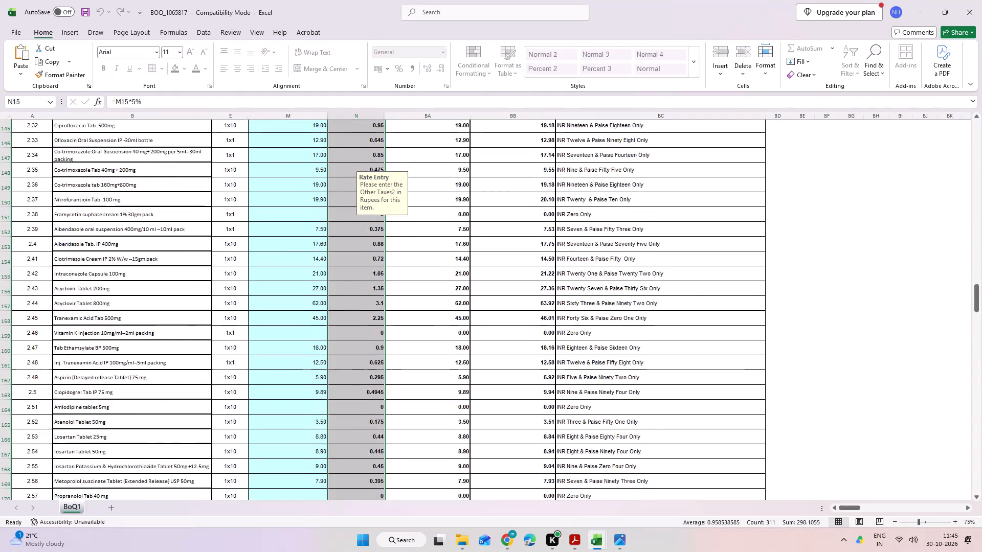
pyautogui.scroll(-4, 355, 318)
pyautogui.scroll(20, 355, 318)
pyautogui.scroll(5, 355, 318)
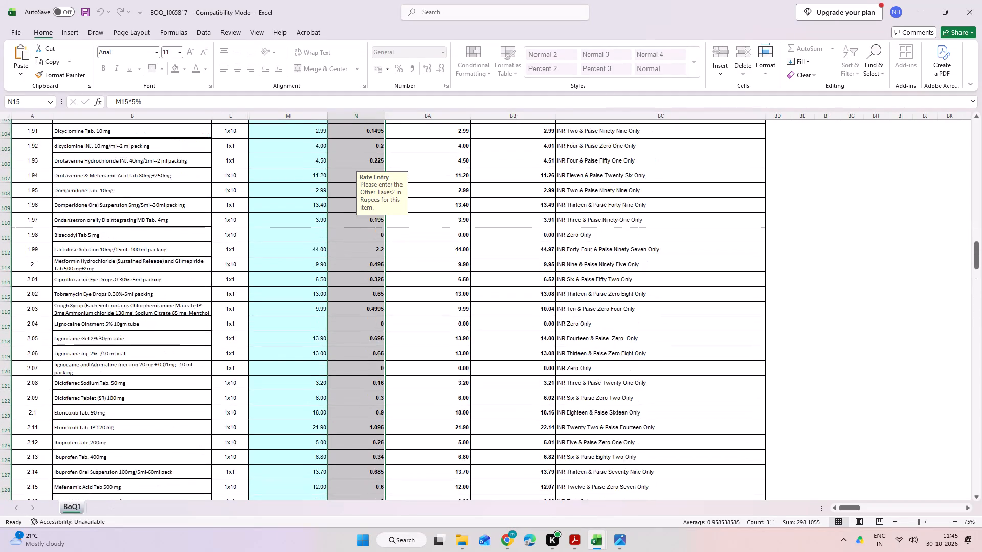
pyautogui.scroll(20, 355, 318)
pyautogui.scroll(10, 355, 318)
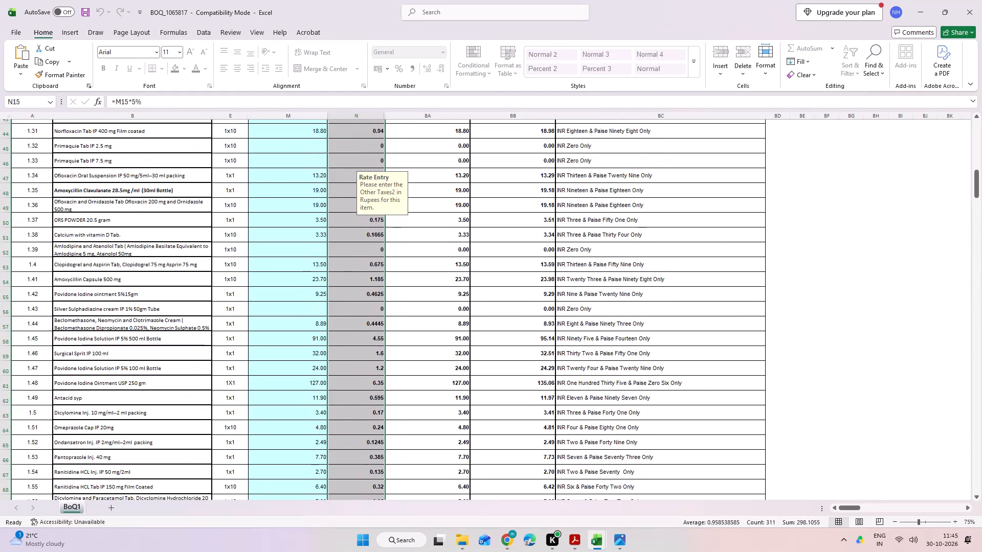
pyautogui.scroll(20, 355, 318)
pyautogui.scroll(6, 355, 318)
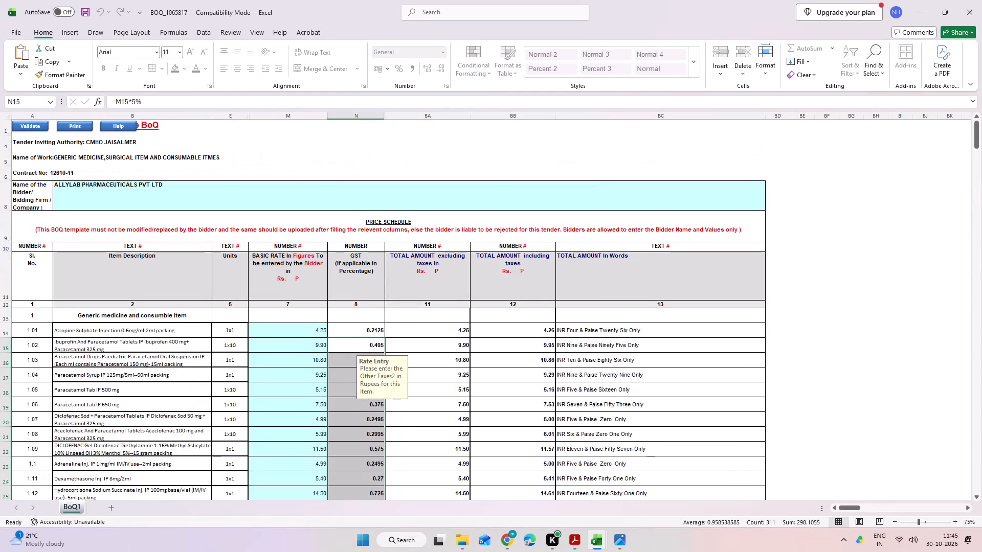
# Look through the BoQ1 price schedule down to the surgical consumables and recheck the rates quoted for the listed items.
pyautogui.scroll(-6, 355, 318)
pyautogui.scroll(-20, 355, 318)
pyautogui.scroll(-5, 355, 318)
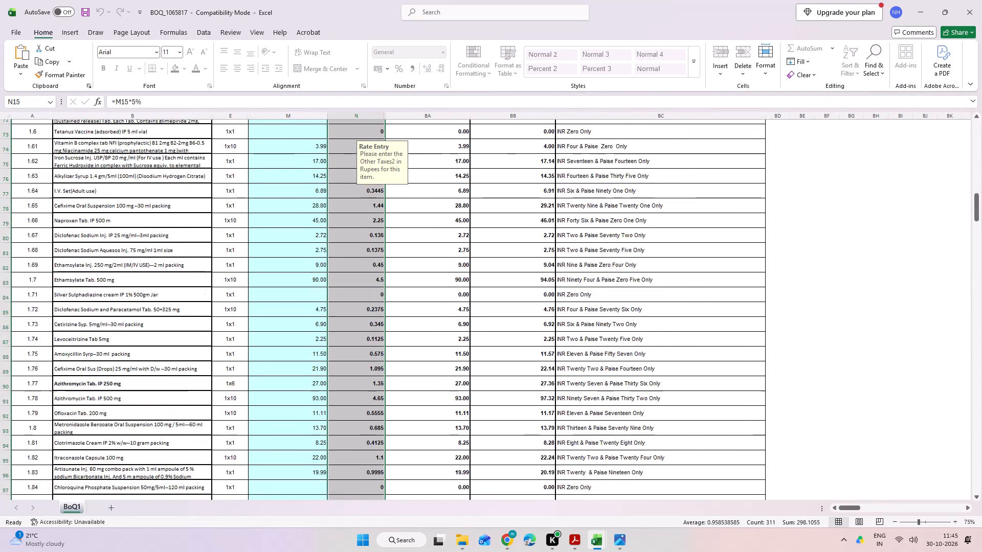
pyautogui.scroll(-20, 355, 318)
pyautogui.scroll(-14, 355, 318)
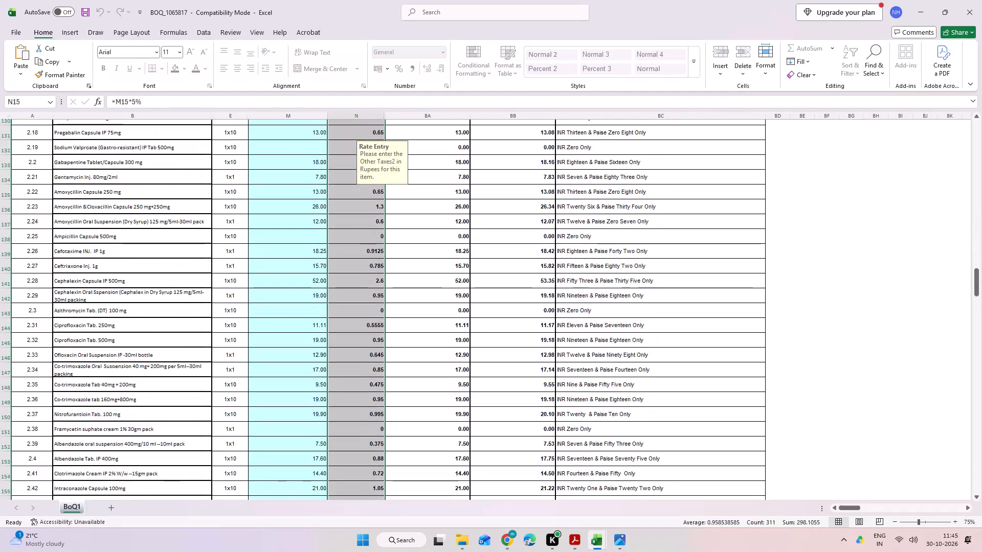
pyautogui.scroll(-7, 355, 318)
pyautogui.scroll(-17, 355, 318)
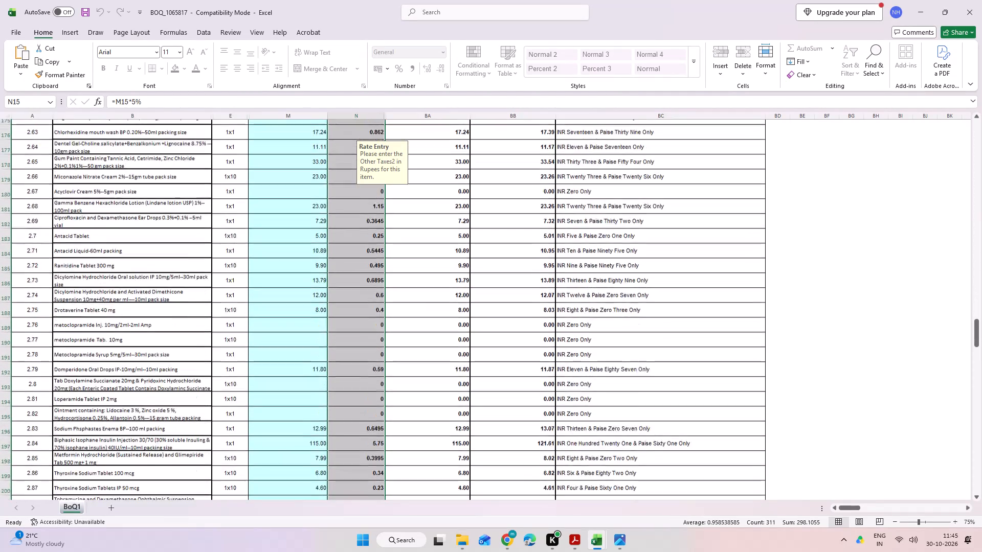
pyautogui.scroll(-17, 355, 318)
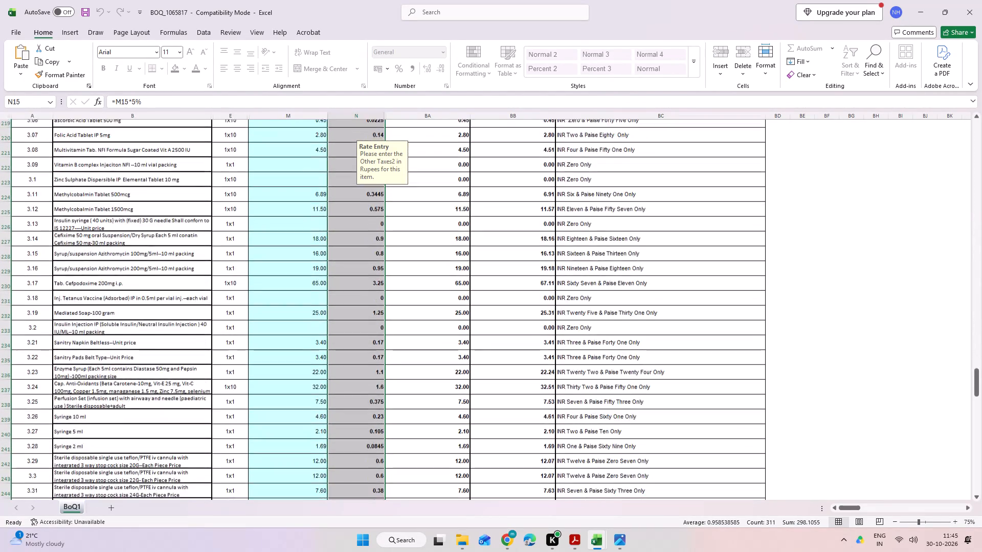
pyautogui.scroll(-11, 355, 318)
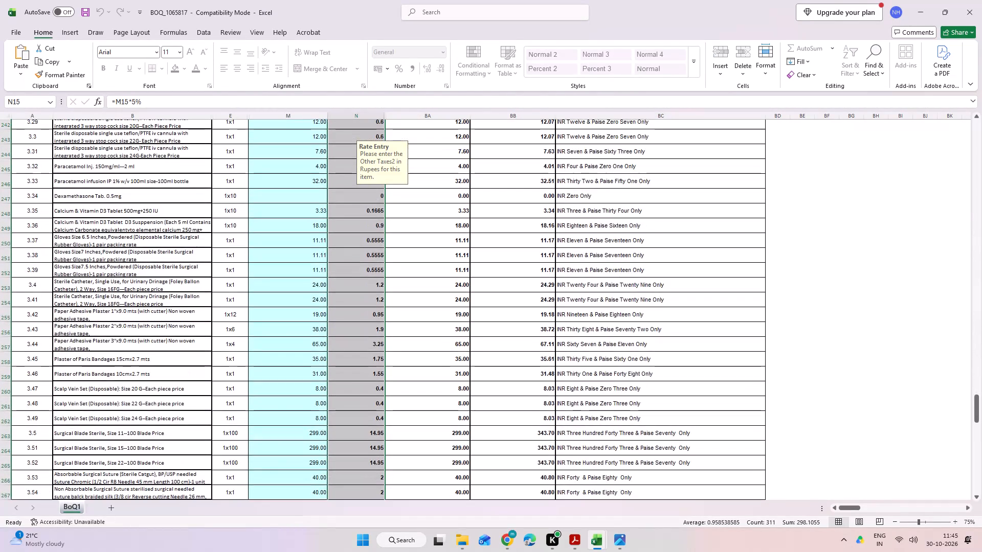
pyautogui.scroll(5, 355, 318)
pyautogui.scroll(-6, 355, 318)
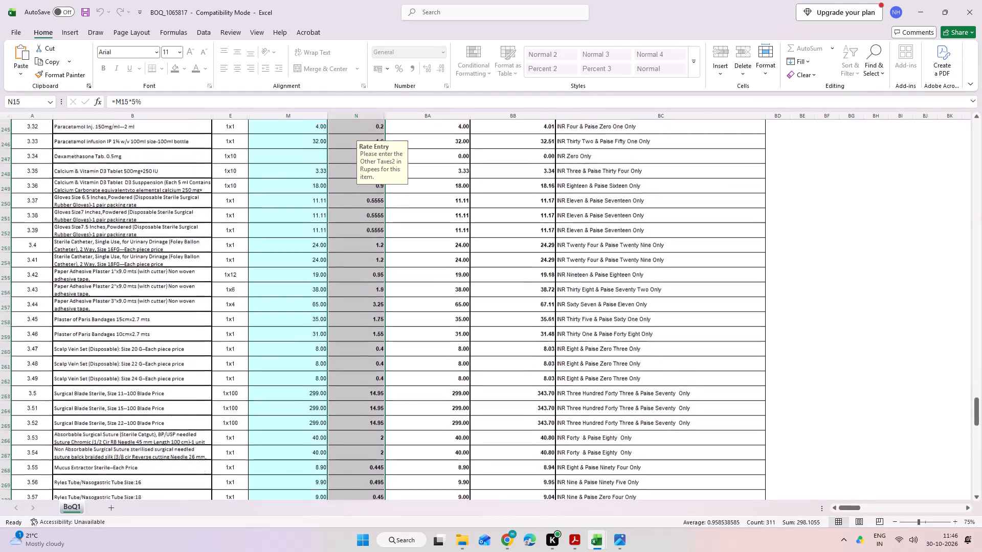
pyautogui.scroll(-10, 355, 318)
pyautogui.scroll(20, 355, 318)
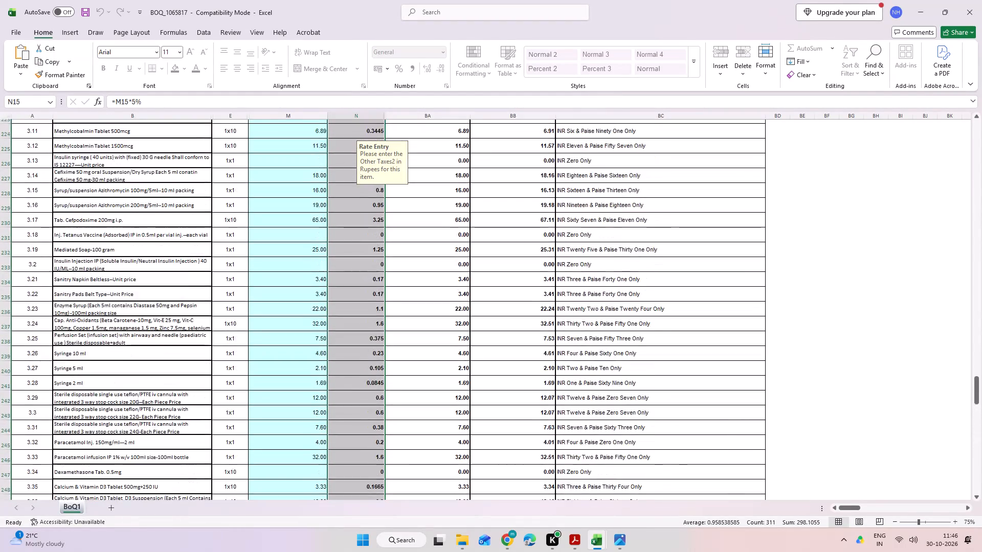
pyautogui.scroll(20, 355, 318)
pyautogui.scroll(19, 355, 318)
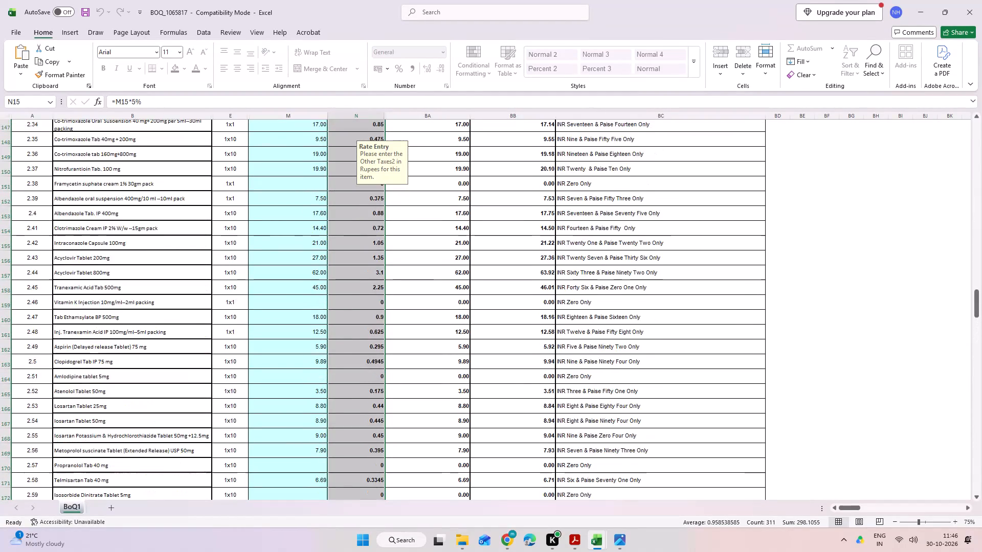
pyautogui.scroll(20, 355, 318)
pyautogui.scroll(19, 355, 318)
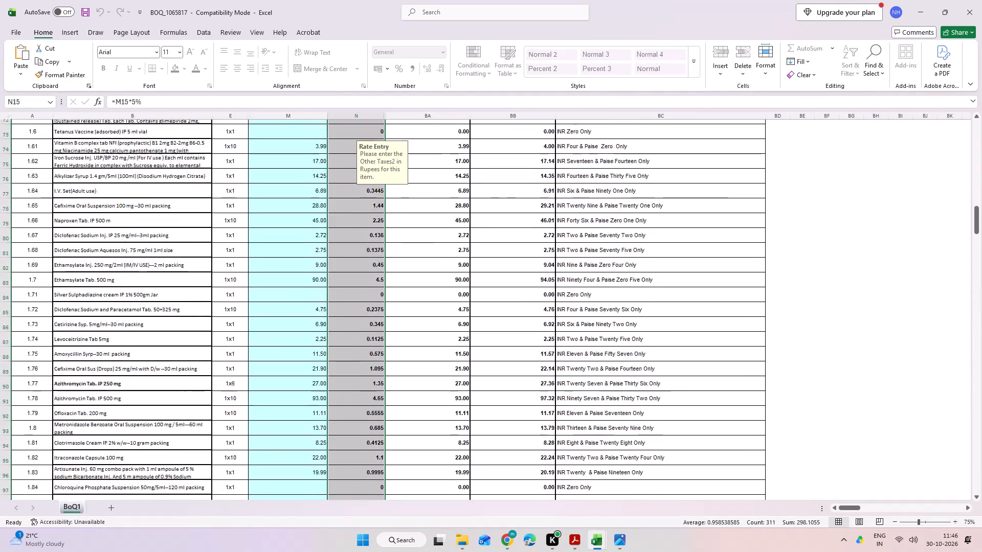
pyautogui.scroll(20, 355, 318)
pyautogui.scroll(13, 355, 318)
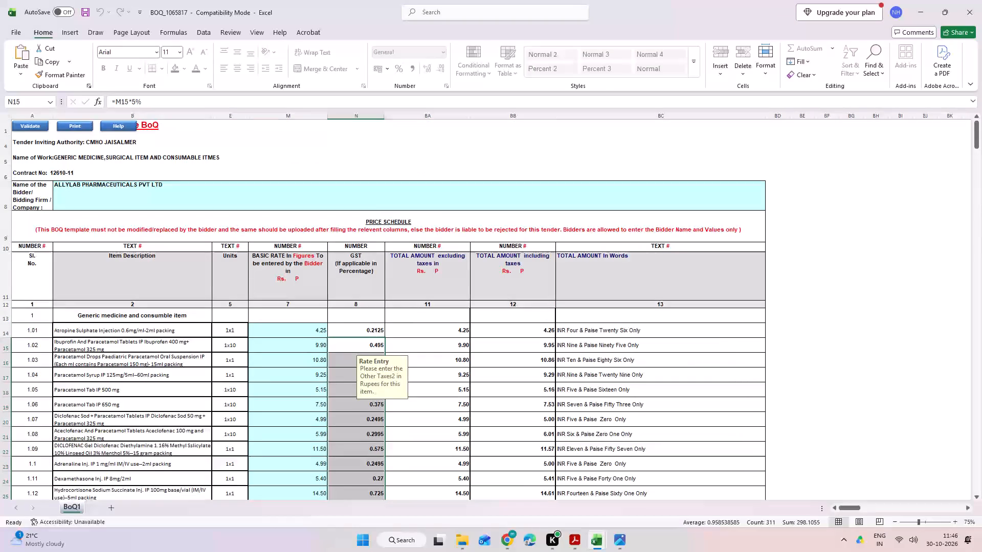
pyautogui.scroll(-2, 355, 318)
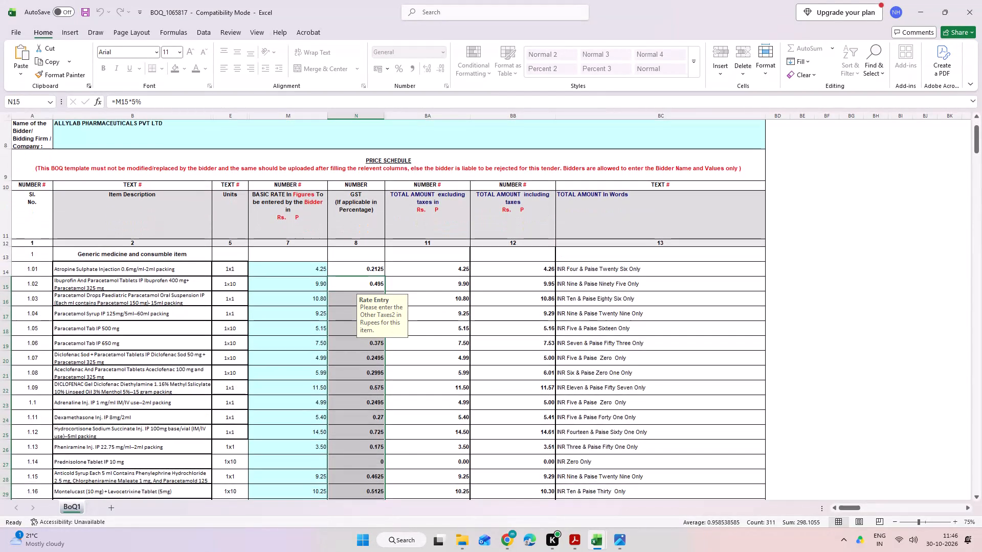
pyautogui.scroll(-18, 355, 318)
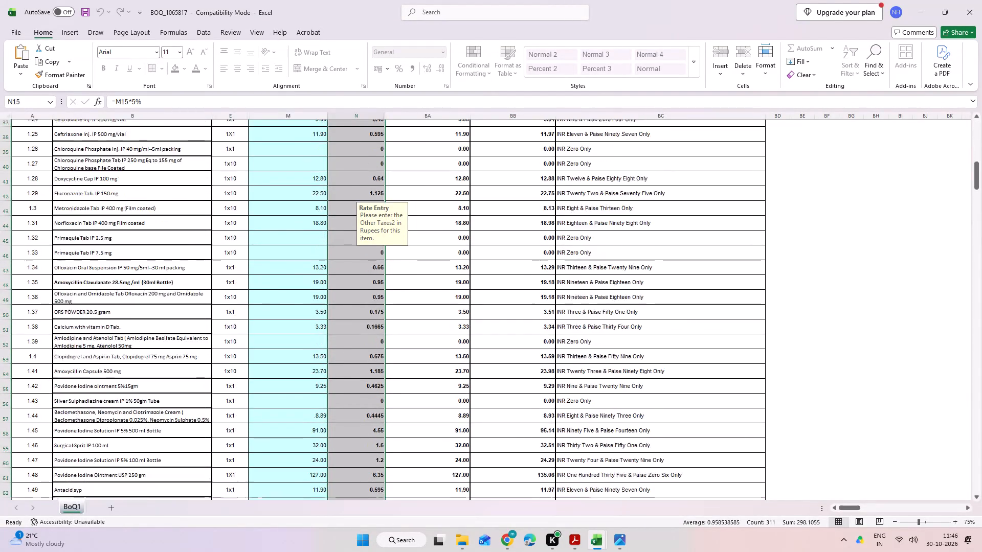
pyautogui.scroll(-9, 355, 318)
# Arrange the BOQ_1065817 and jesalmer samples allylab workbooks side by side, enabling editing in the samples workbook.
pyautogui.press('super+Left')
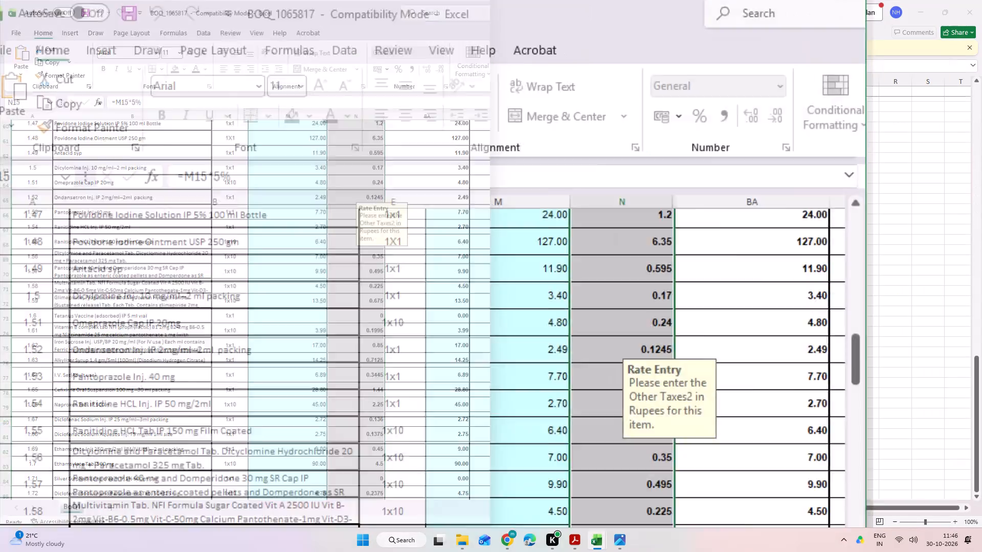
pyautogui.click(660, 132)
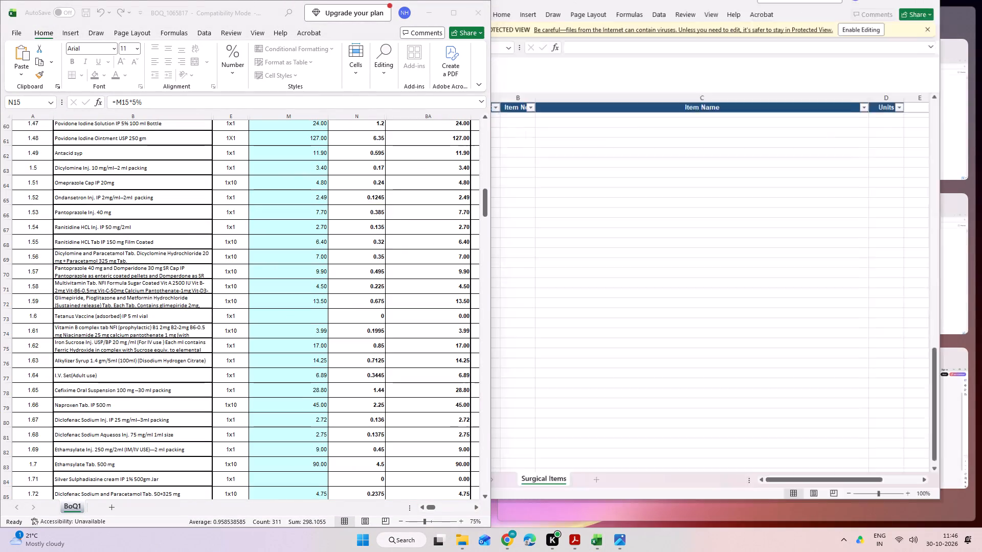
pyautogui.click(900, 47)
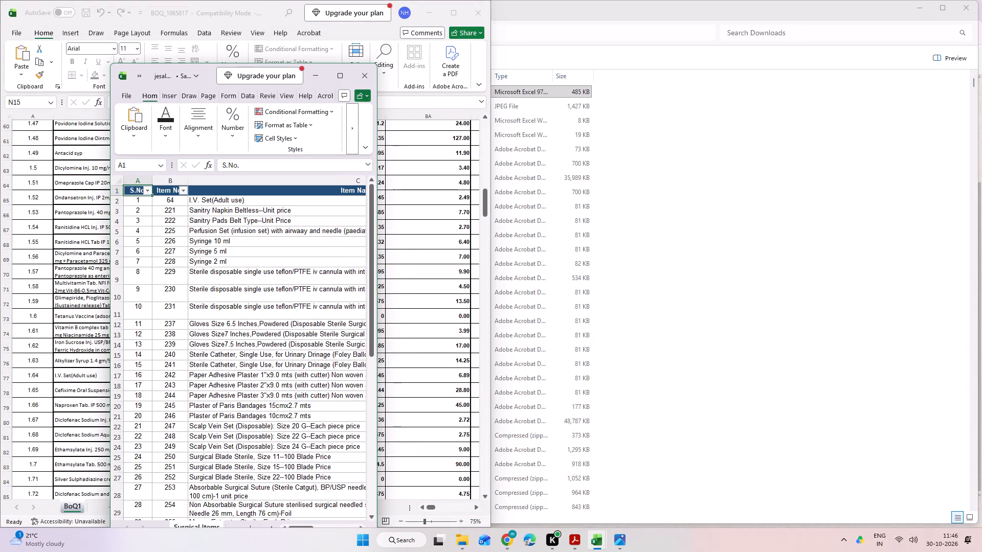
pyautogui.click(342, 76)
pyautogui.press('super+Right')
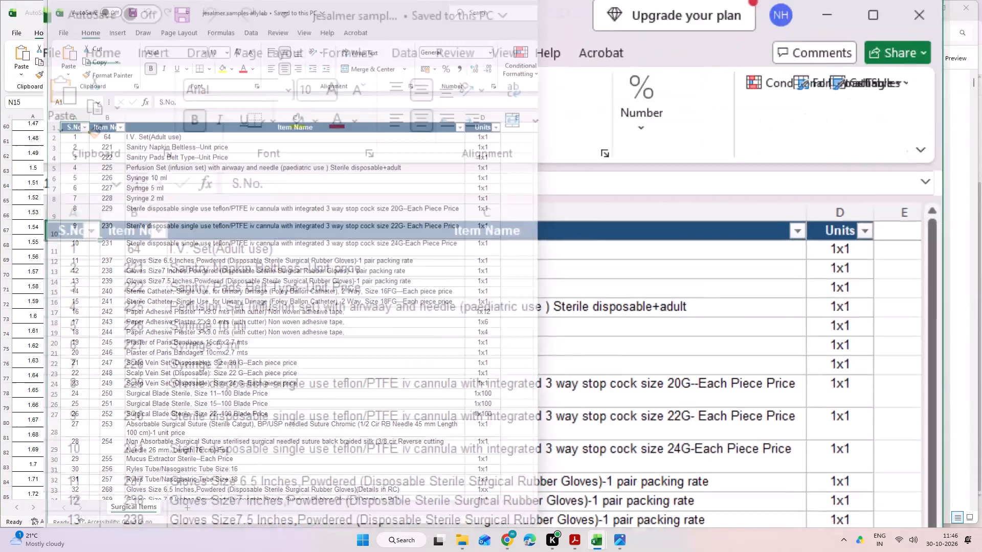
# Compare the BoQ1 price schedule, down to the syringes, cannulas and gloves, with the item list in the samples workbook.
pyautogui.click(624, 191)
pyautogui.scroll(3, 607, 170)
pyautogui.click(141, 212)
pyautogui.scroll(4, 150, 242)
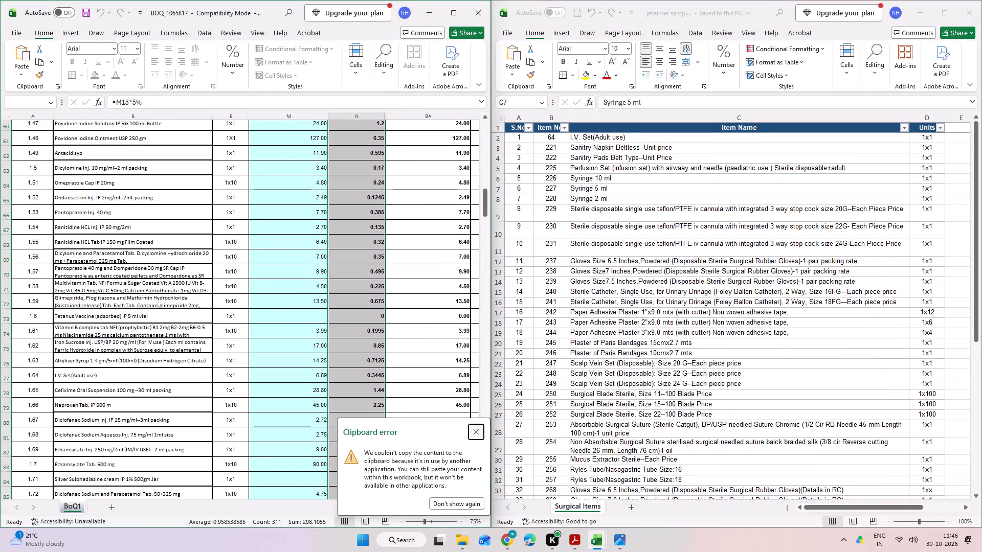
pyautogui.scroll(1, 150, 242)
pyautogui.click(226, 256)
pyautogui.scroll(-3, 203, 255)
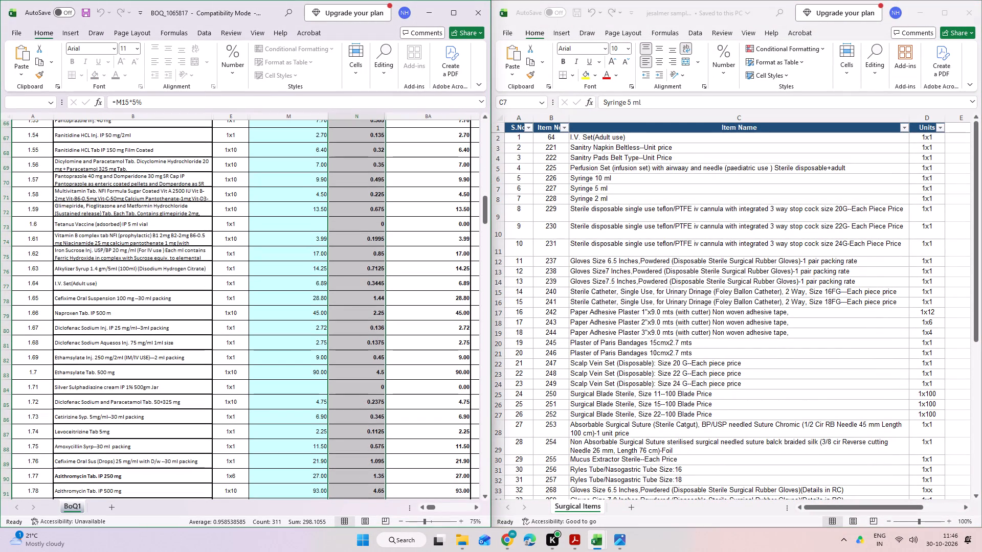
pyautogui.scroll(-5, 194, 279)
pyautogui.scroll(-17, 194, 279)
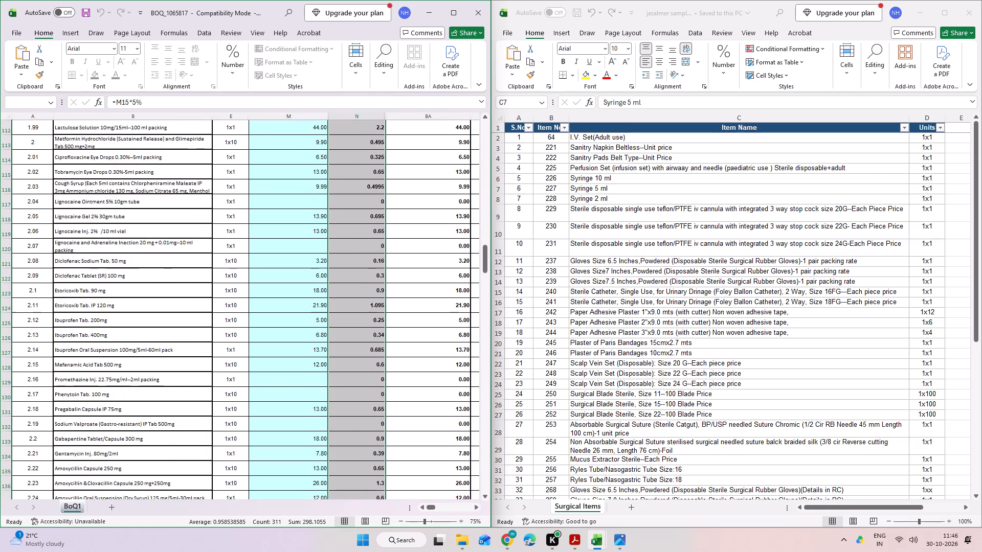
pyautogui.scroll(-20, 193, 279)
pyautogui.scroll(-1, 193, 279)
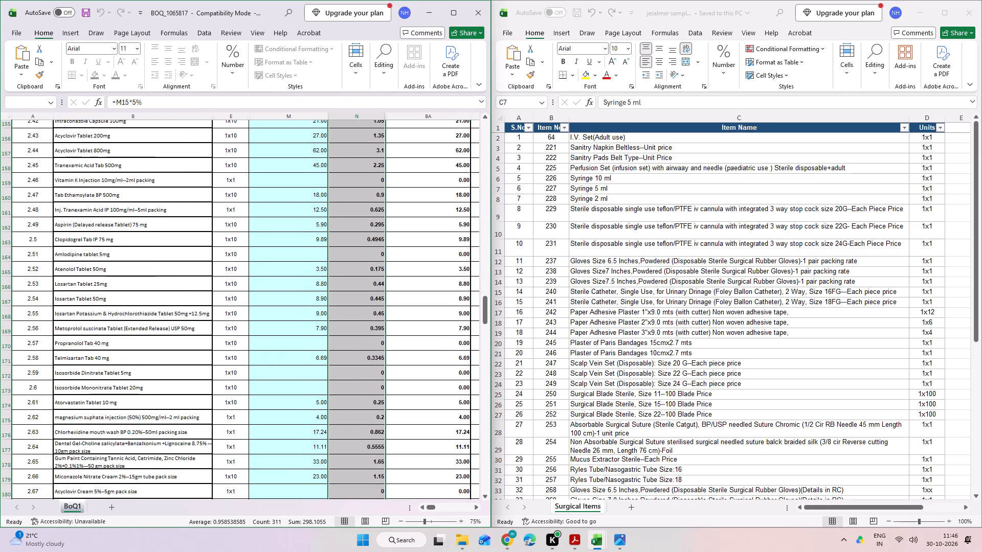
pyautogui.scroll(-20, 192, 279)
pyautogui.scroll(-6, 192, 279)
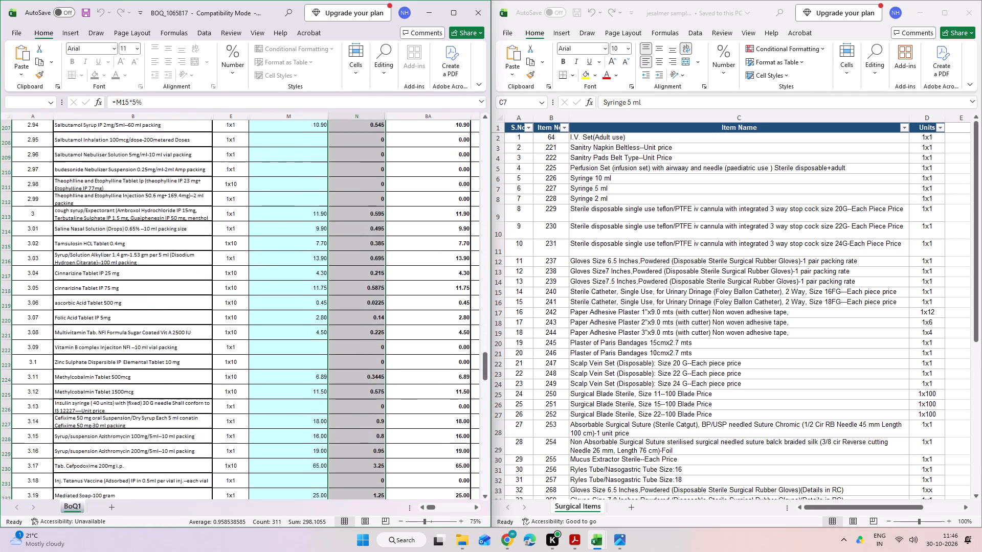
pyautogui.scroll(-12, 191, 280)
pyautogui.scroll(3, 191, 280)
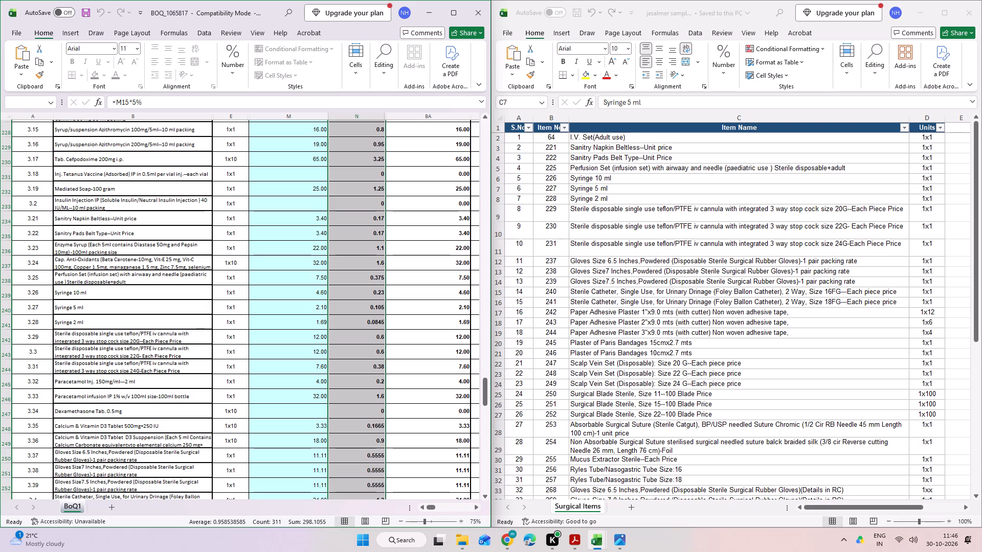
pyautogui.scroll(2, 765, 323)
pyautogui.scroll(-1, 765, 323)
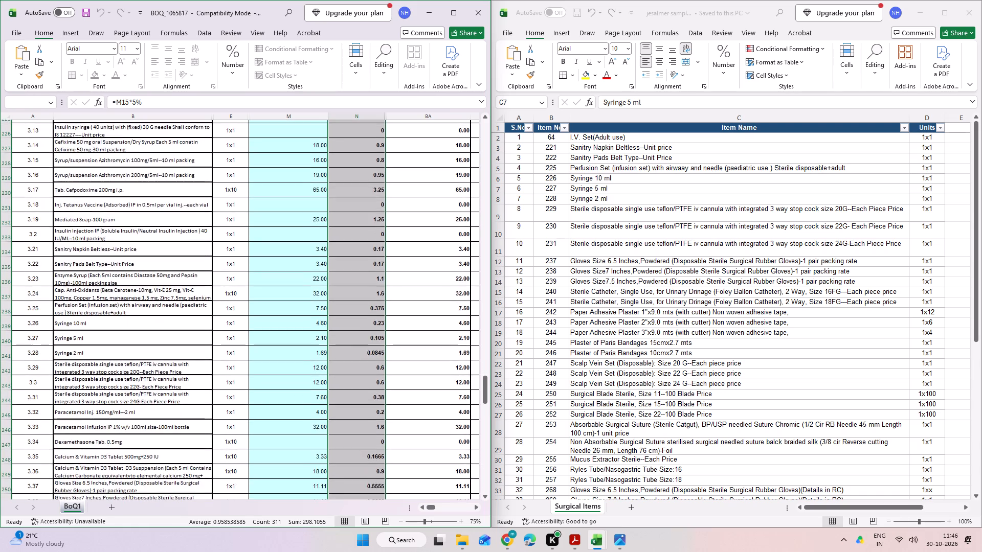
# Look back through the BoQ1 items up to the price schedule header, checking the basic rate, GST and total amount columns.
pyautogui.scroll(20, 765, 323)
pyautogui.scroll(16, 765, 323)
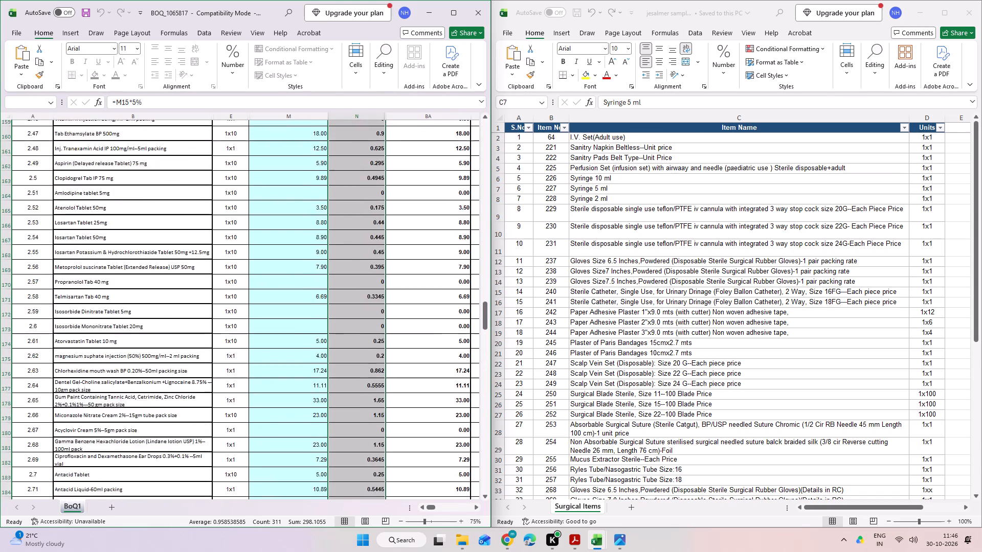
pyautogui.scroll(4, 734, 325)
pyautogui.click(955, 135)
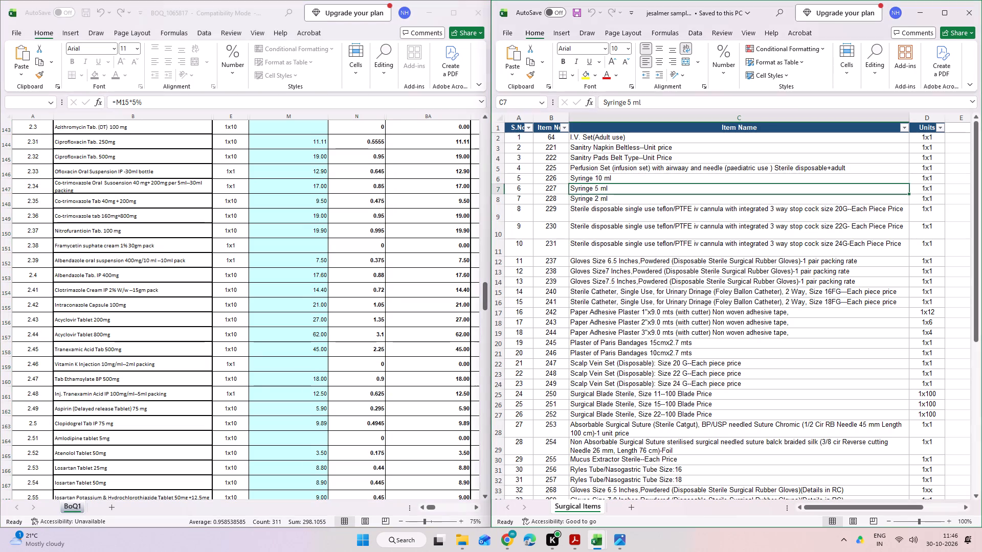
pyautogui.click(961, 143)
pyautogui.scroll(8, 244, 296)
pyautogui.click(339, 280)
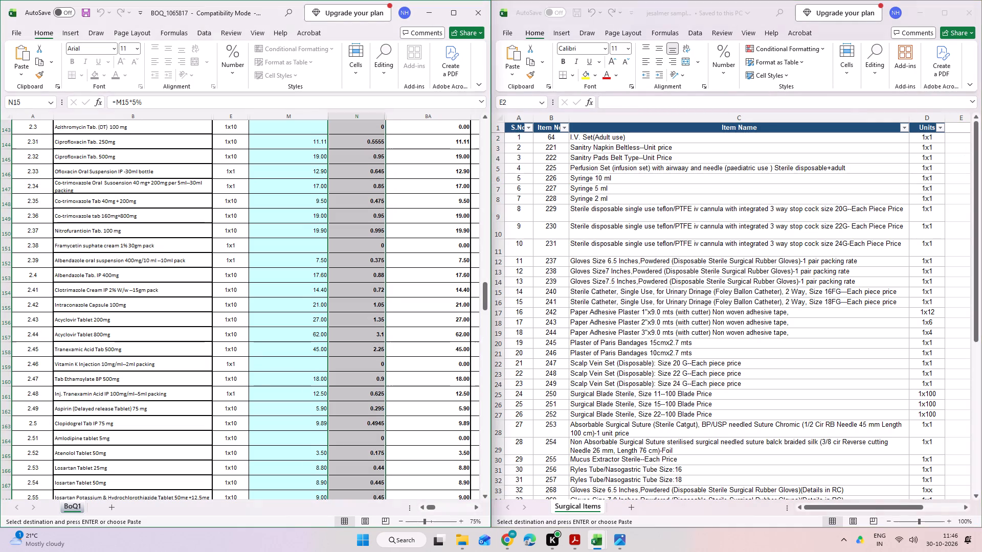
pyautogui.scroll(11, 339, 280)
pyautogui.scroll(-2, 339, 280)
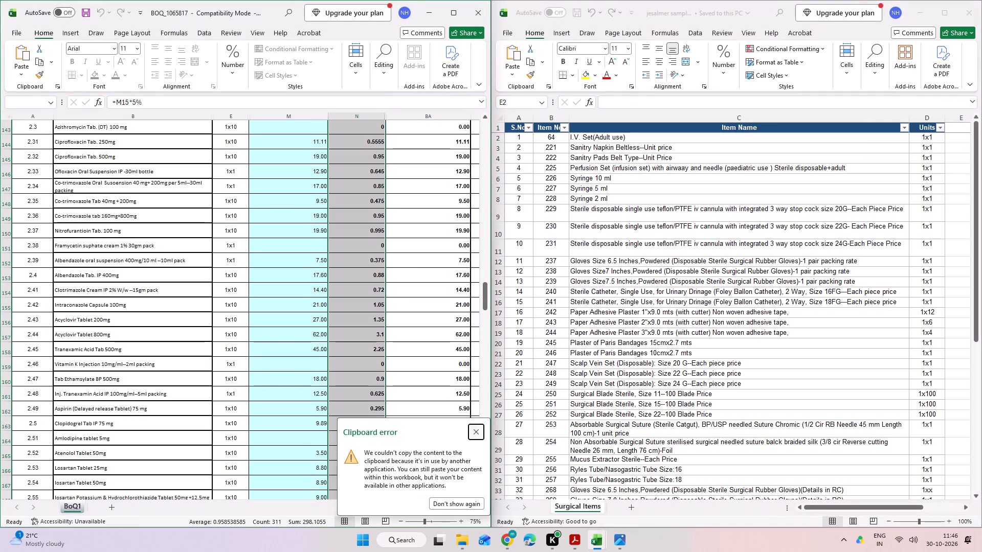
pyautogui.scroll(-1, 339, 280)
pyautogui.click(476, 423)
pyautogui.click(475, 430)
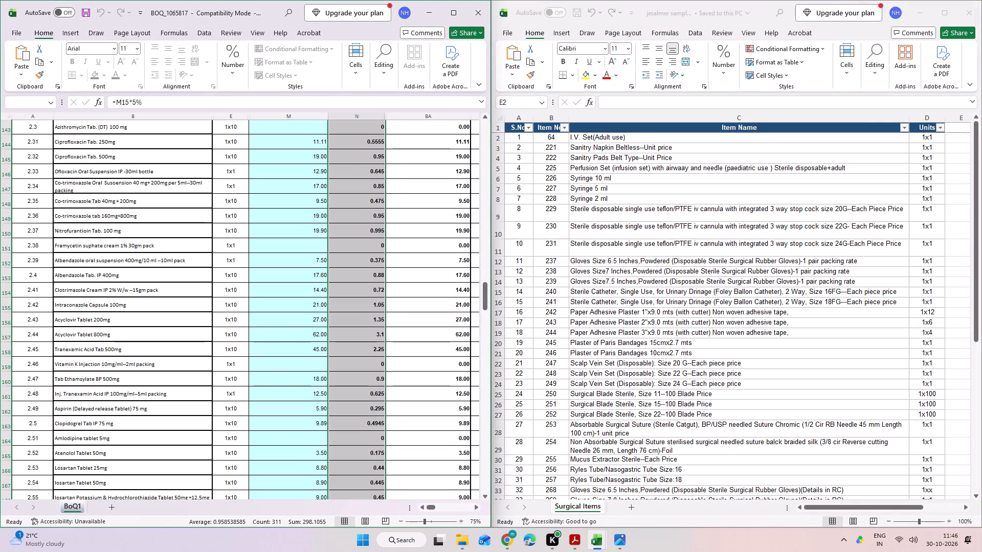
pyautogui.scroll(11, 385, 399)
pyautogui.scroll(14, 385, 399)
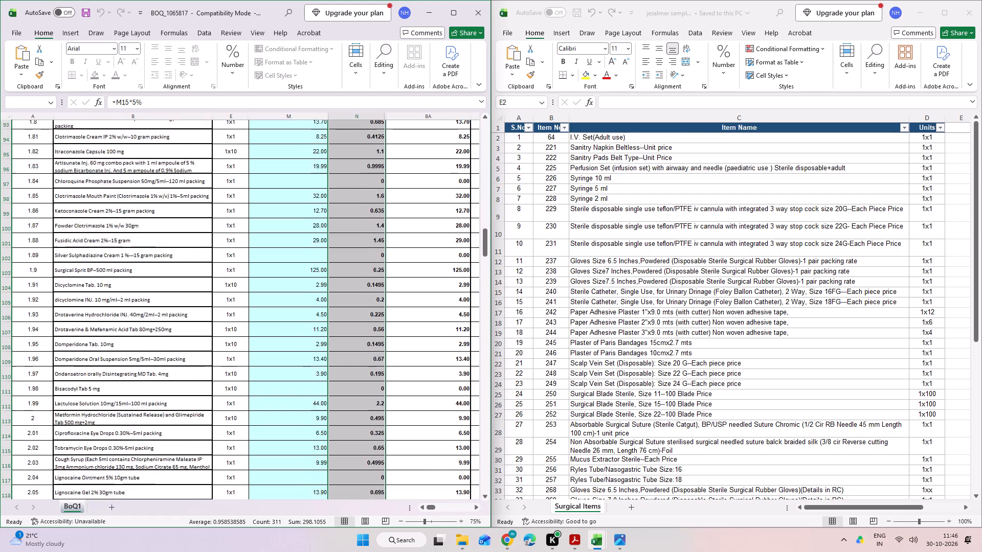
pyautogui.scroll(20, 385, 399)
pyautogui.scroll(15, 385, 399)
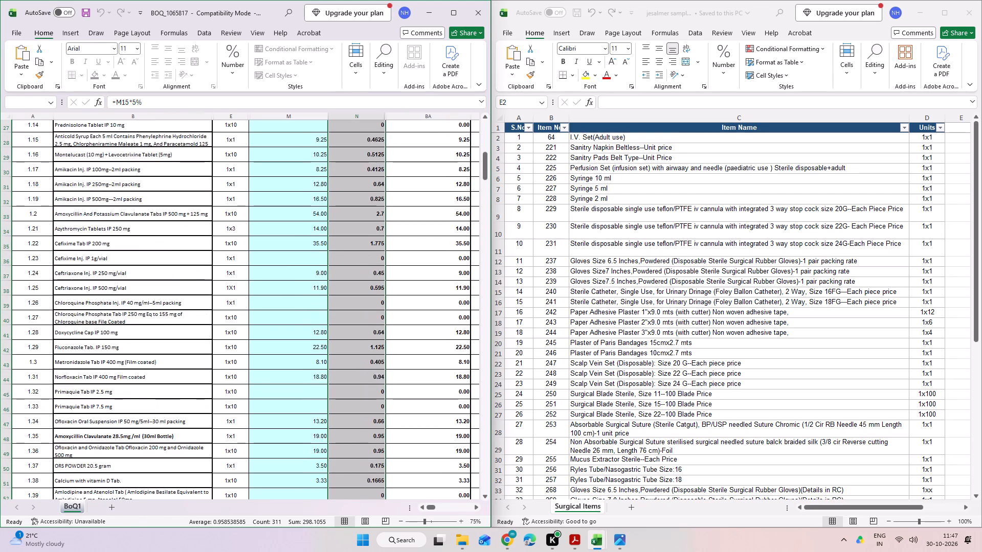
pyautogui.scroll(13, 385, 399)
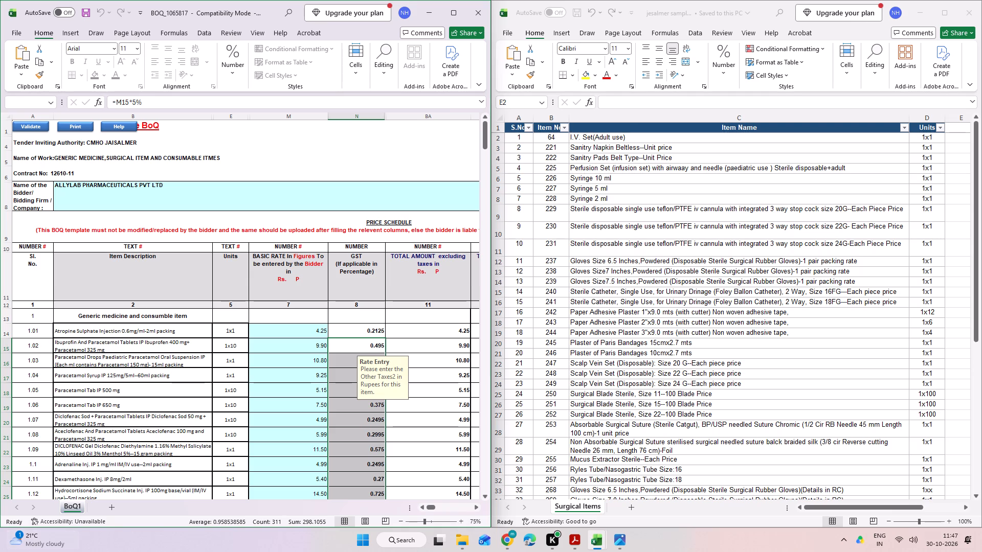
# Switch to the Downloads folder in File Explorer and bring up the folder's options.
pyautogui.hotkey('alt', 'Tab')
pyautogui.hotkey('alt', 'Tab')
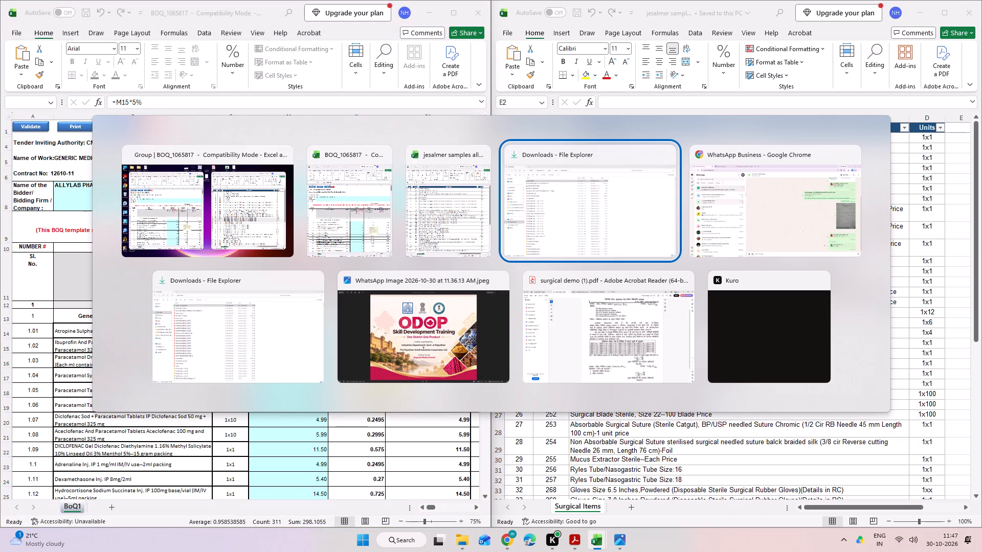
pyautogui.rightClick(655, 149)
pyautogui.click(711, 292)
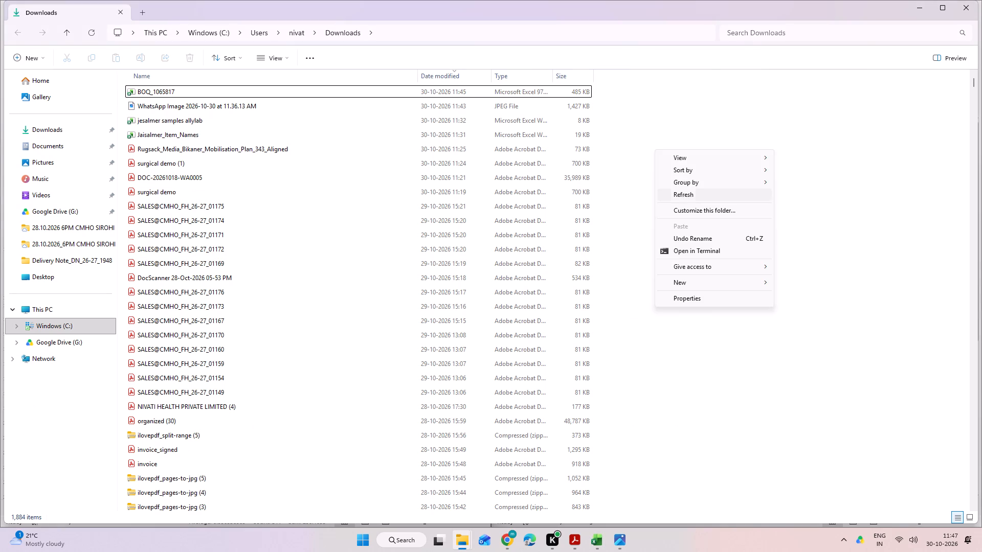
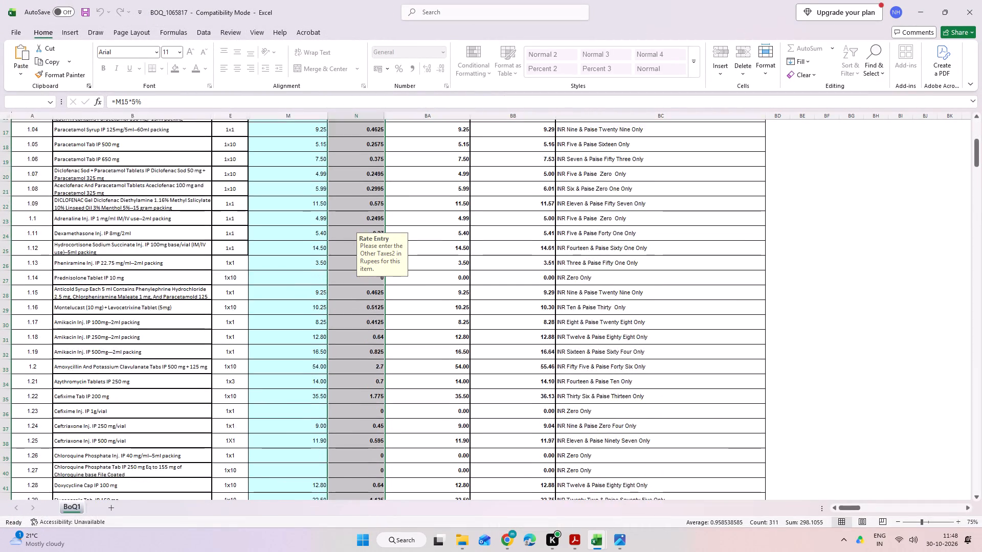
# Look through the BoQ1 medicine items down to the adult I.V. Set at item 1.64 and check its basic rate.
pyautogui.scroll(-17, 486, 314)
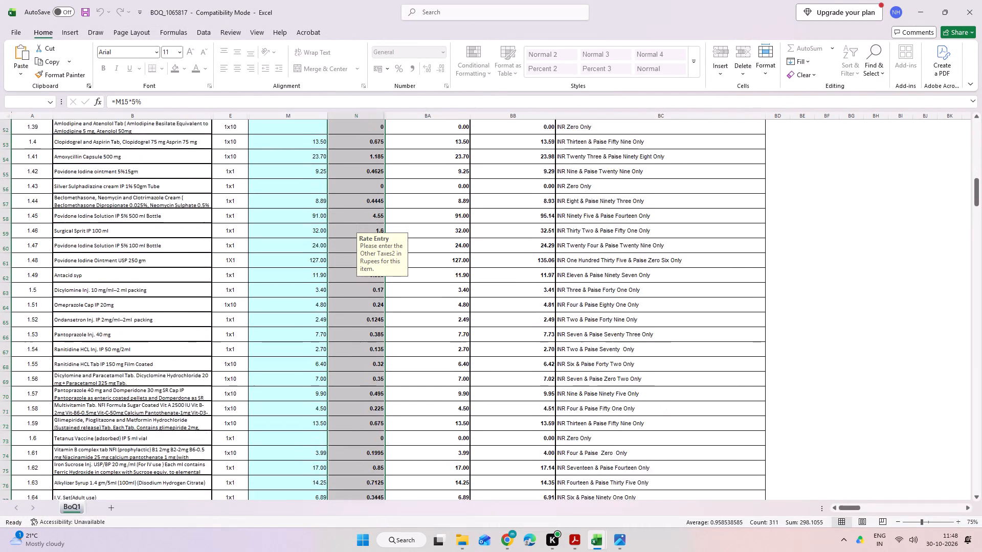
pyautogui.scroll(-5, 486, 314)
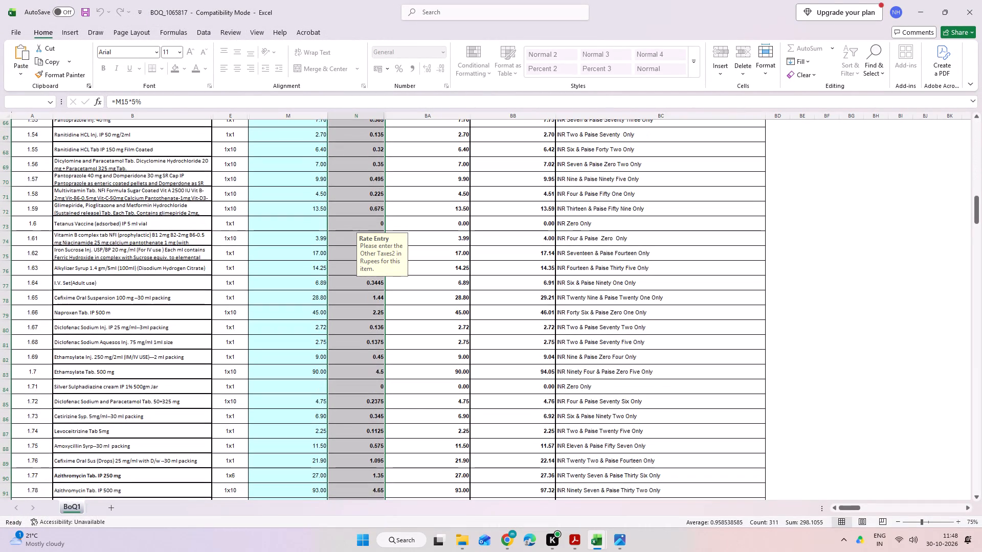
pyautogui.click(342, 280)
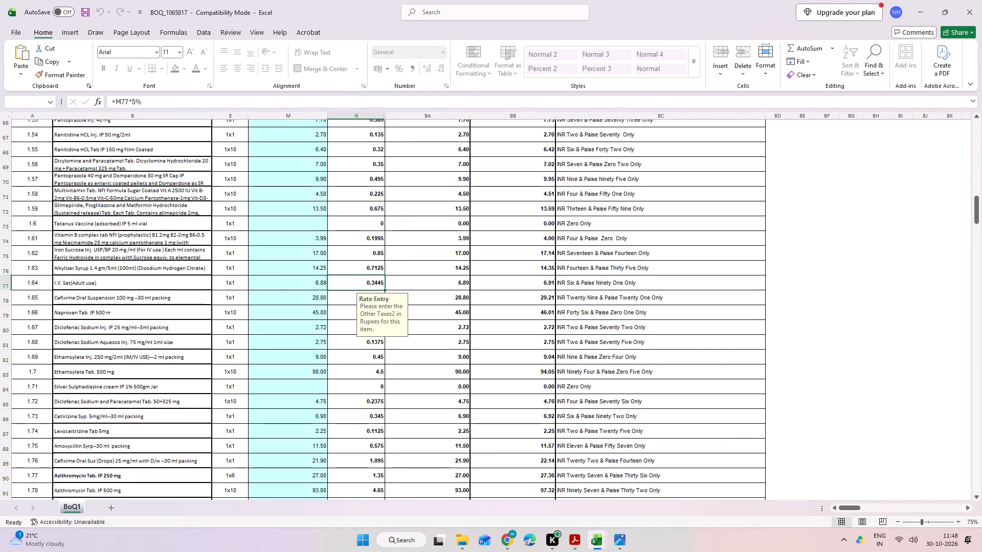
pyautogui.click(306, 283)
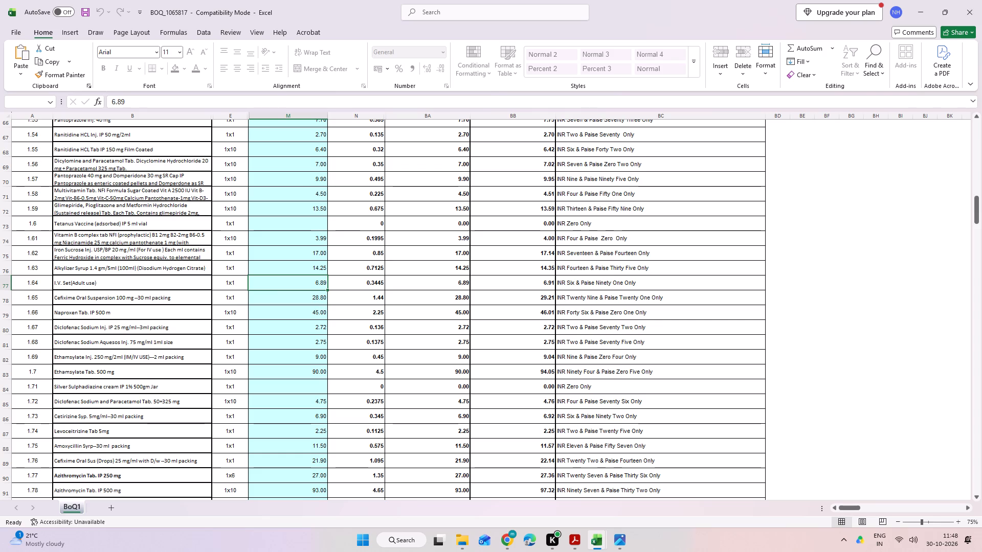
# Look further down BoQ1 and check the basic rates of items 3.21 to 3.36, including sanitary napkins, infusion set and IV cannulas.
pyautogui.scroll(-7, 374, 316)
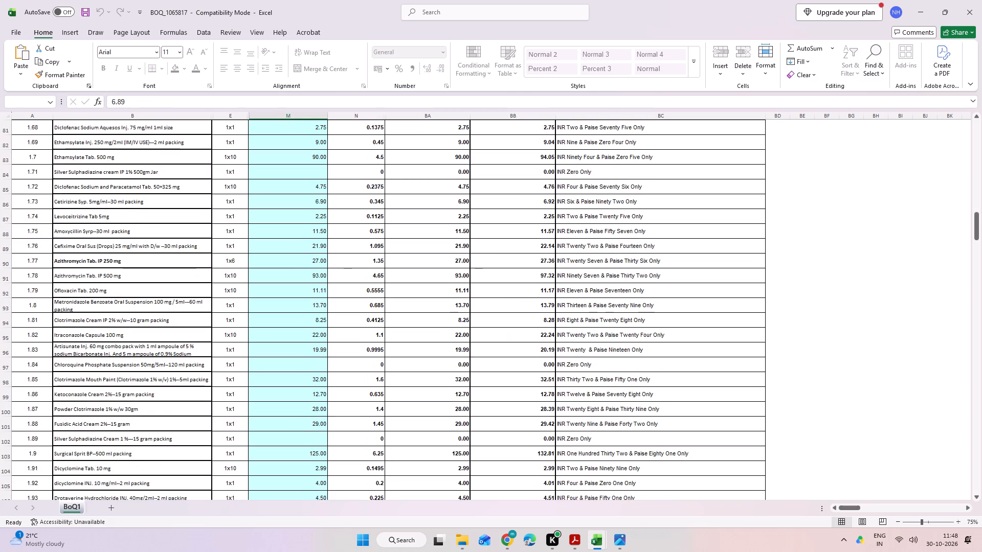
pyautogui.scroll(-18, 373, 321)
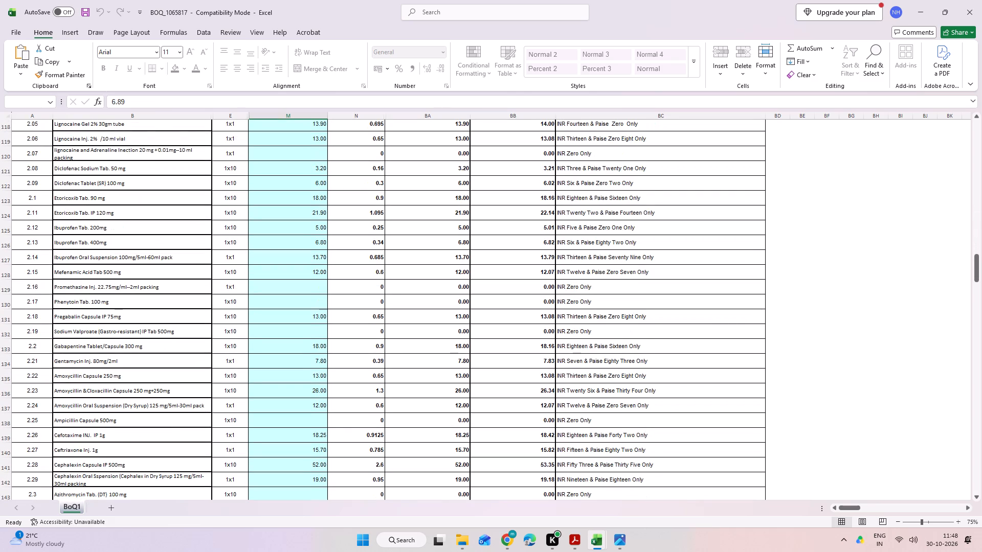
pyautogui.scroll(-20, 376, 321)
pyautogui.scroll(-10, 376, 321)
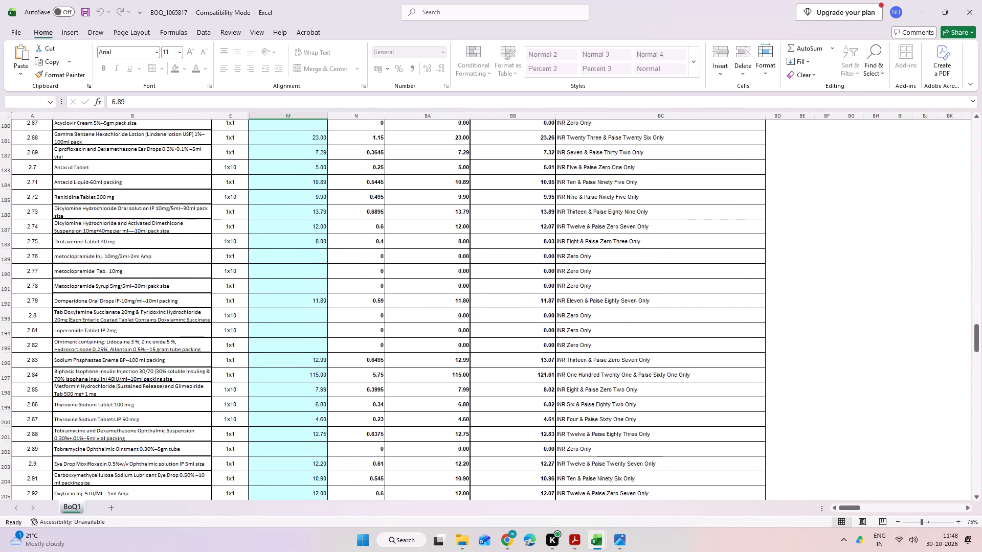
pyautogui.scroll(-20, 376, 321)
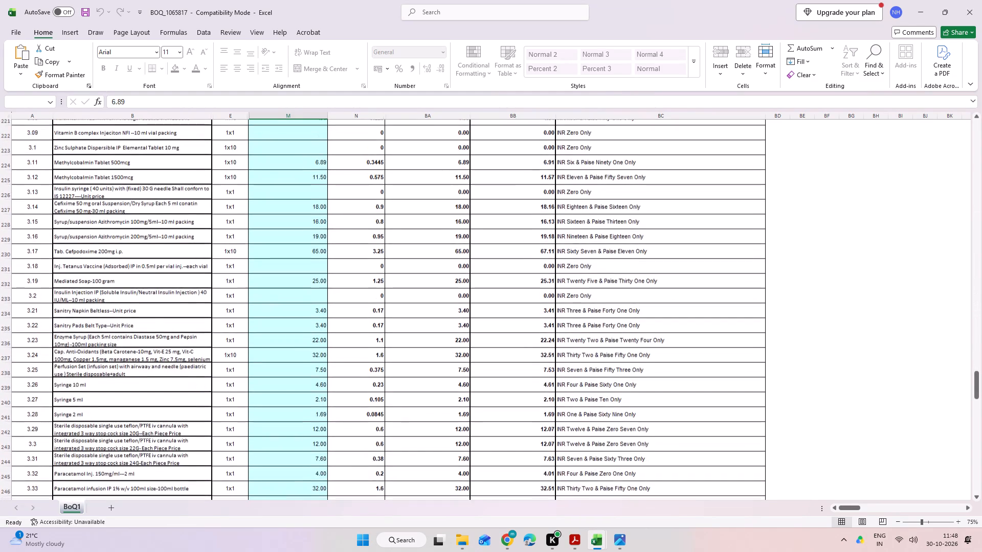
pyautogui.scroll(-2, 229, 327)
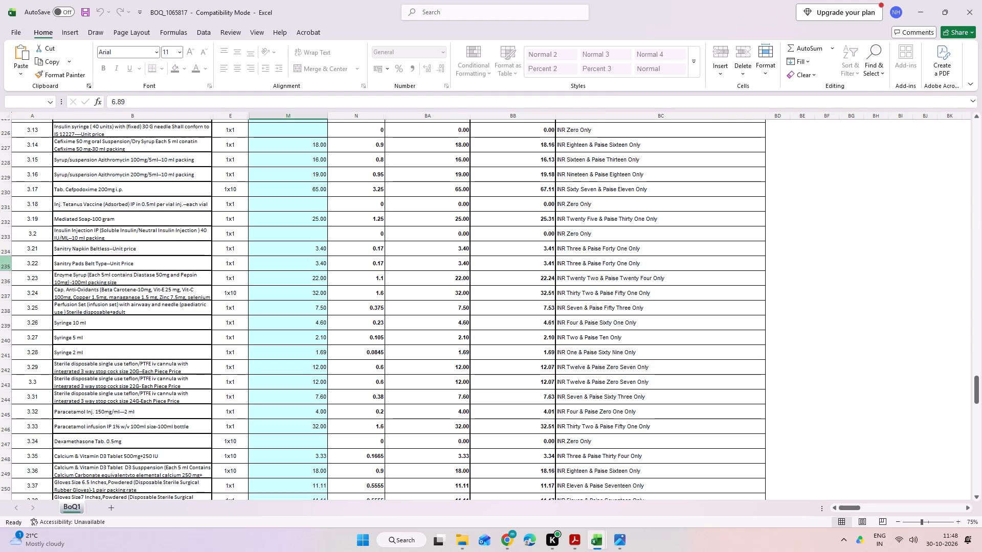
pyautogui.click(291, 248)
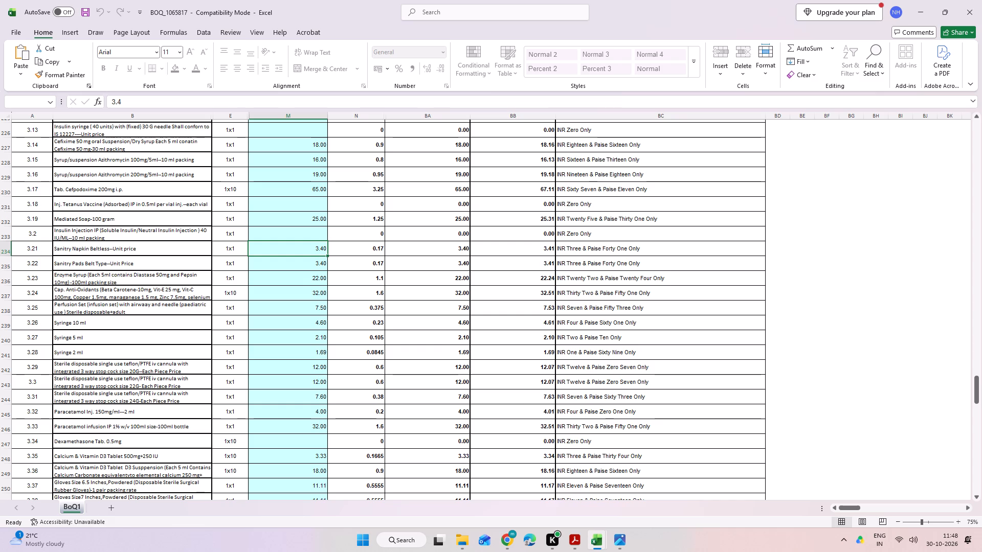
pyautogui.click(298, 305)
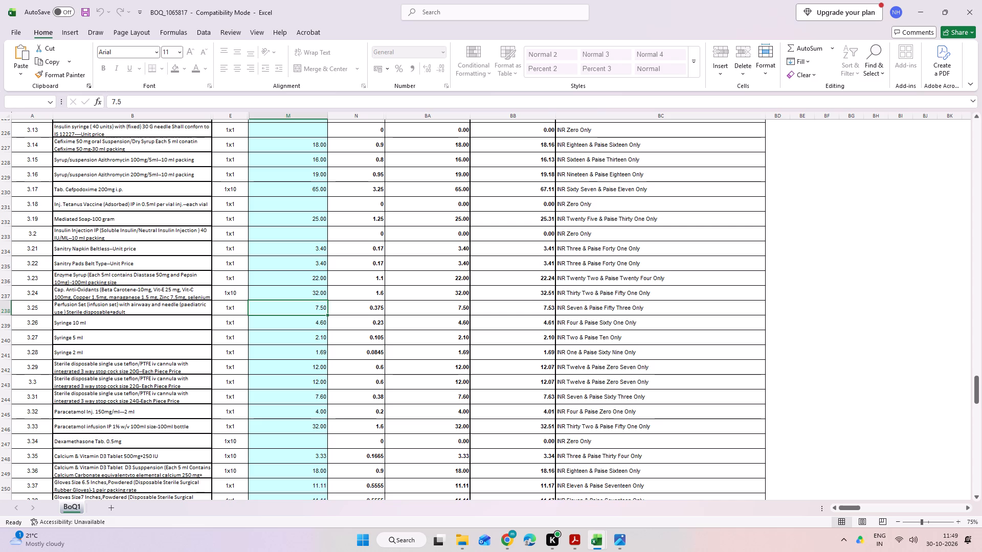
pyautogui.click(300, 365)
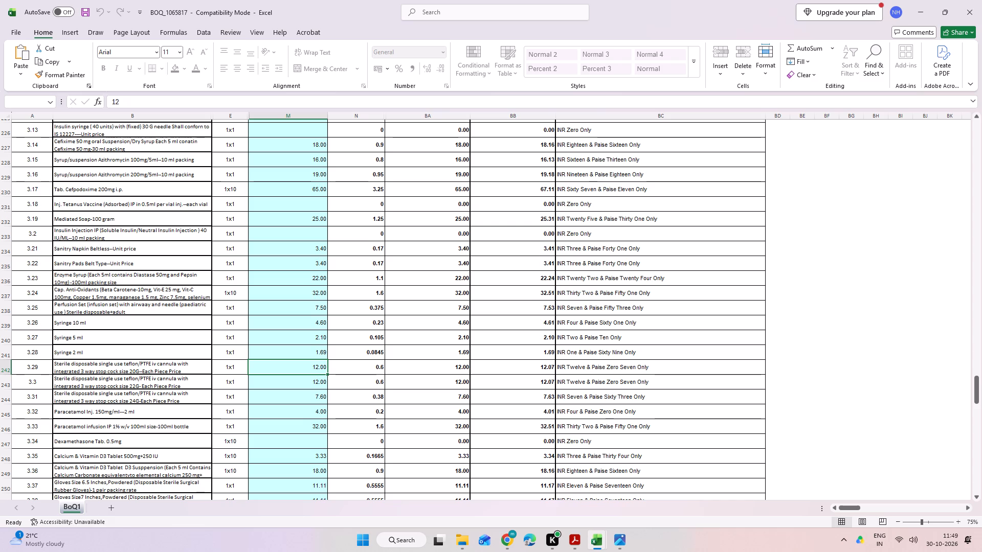
pyautogui.click(317, 417)
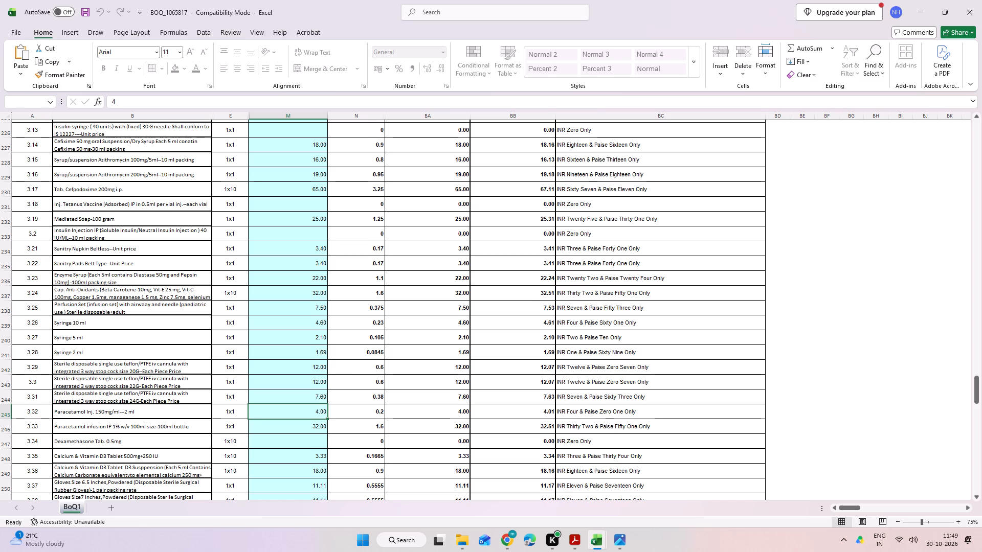
pyautogui.click(305, 476)
# Check the basic rates of the gloves, Foley catheters, adhesive plasters, plaster of Paris bandages and scalp vein sets, items 3.37 to 3.49.
pyautogui.scroll(-7, 305, 476)
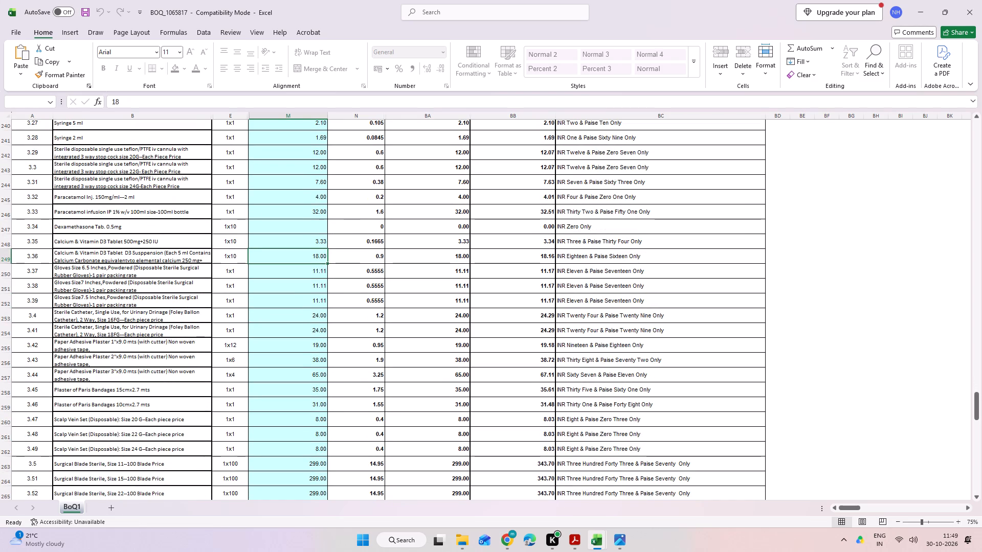
pyautogui.click(274, 270)
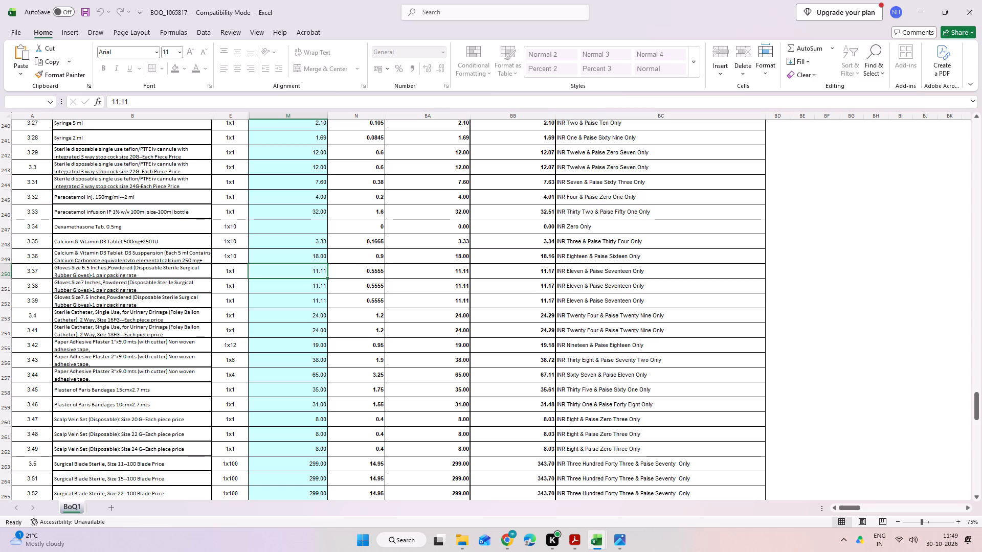
pyautogui.click(303, 306)
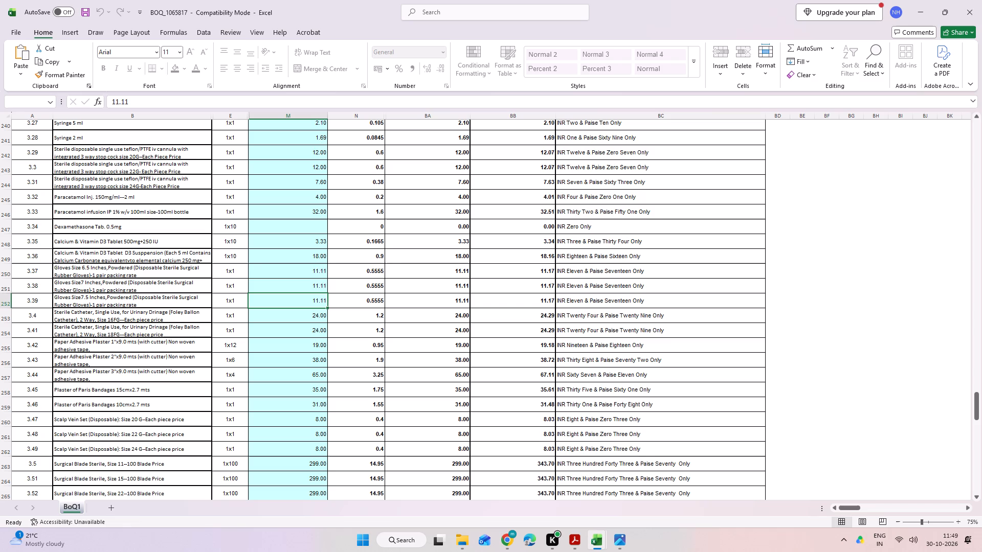
pyautogui.click(308, 317)
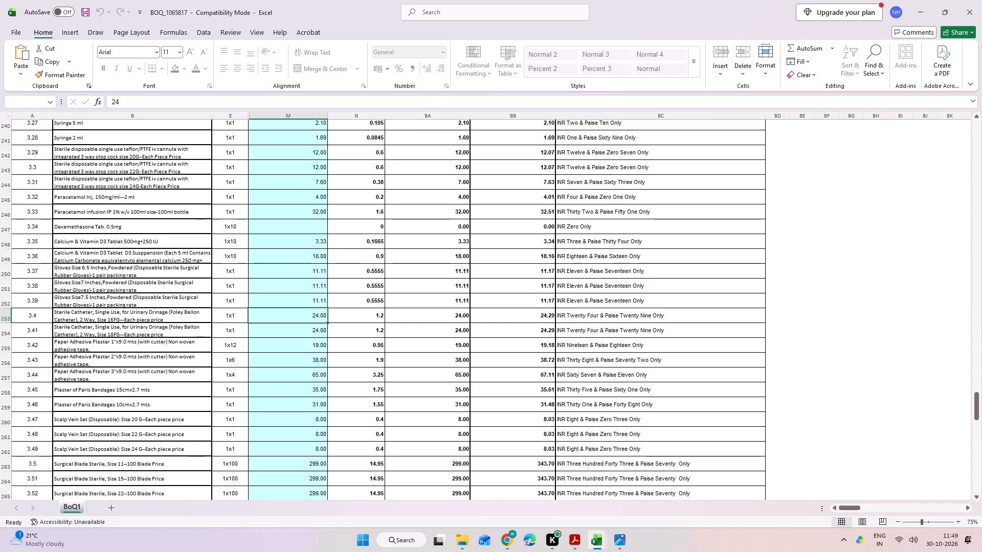
pyautogui.click(283, 352)
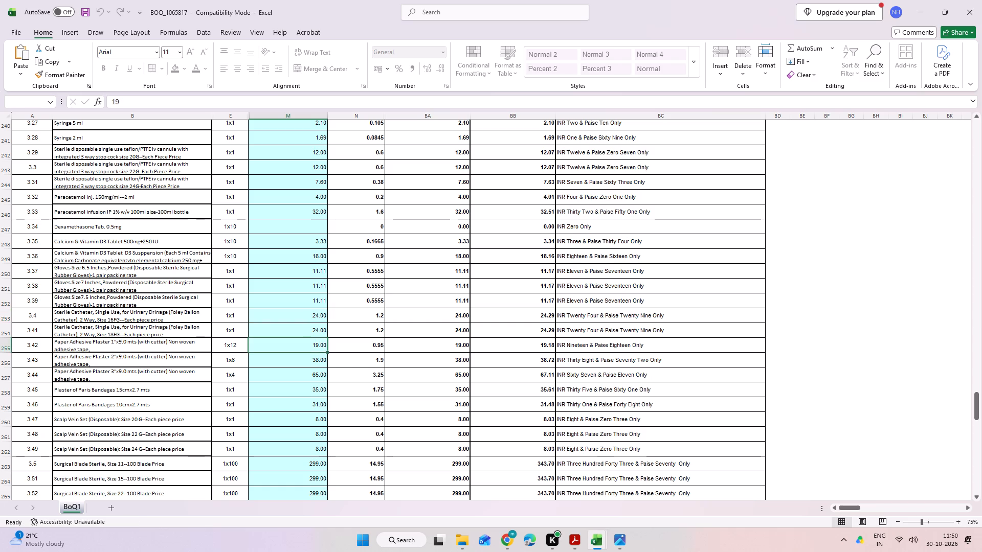
pyautogui.click(281, 358)
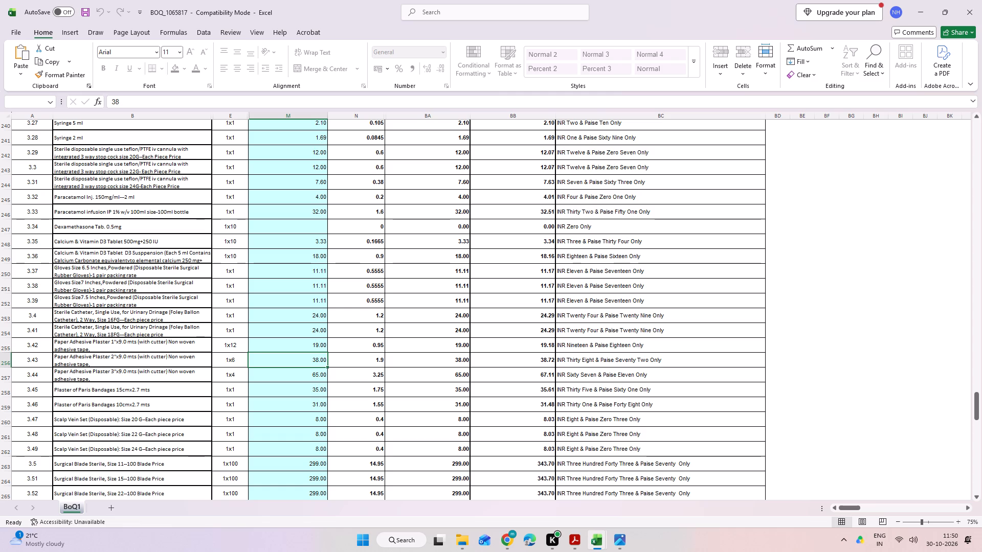
pyautogui.click(293, 378)
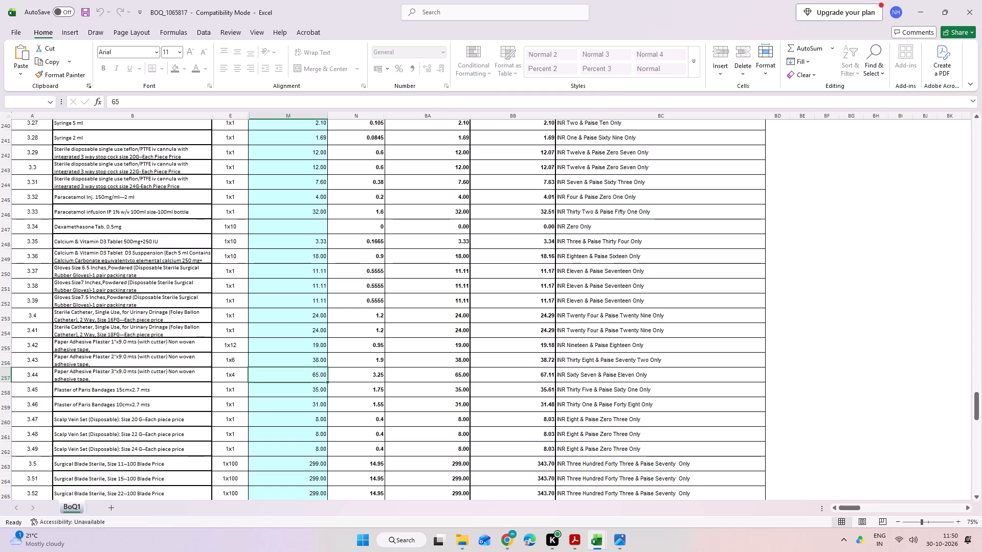
pyautogui.click(306, 391)
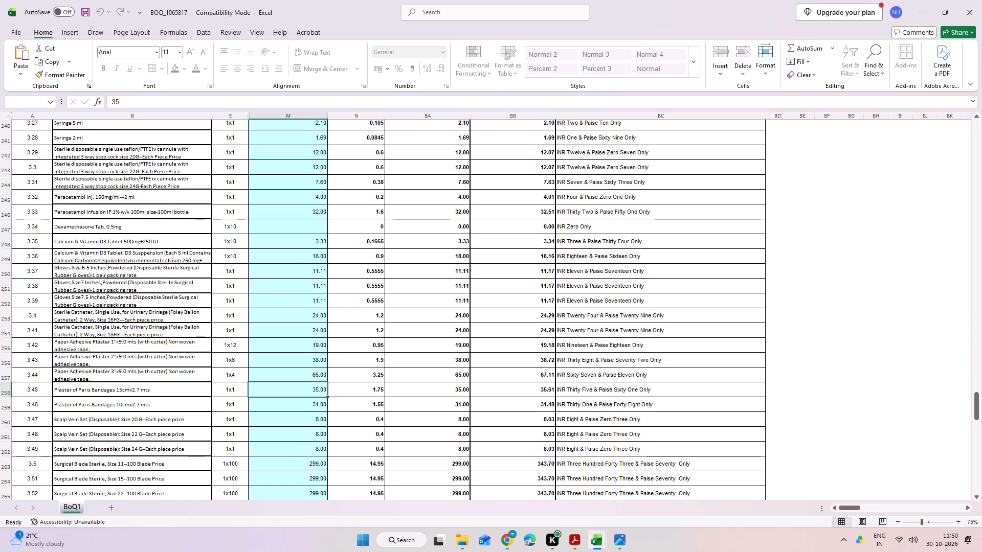
pyautogui.click(27, 410)
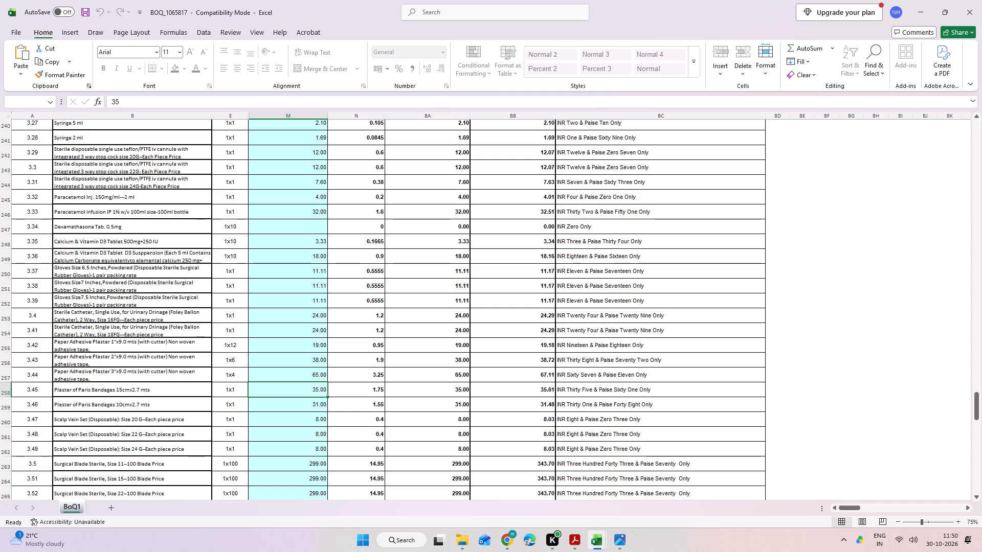
pyautogui.click(40, 406)
pyautogui.click(275, 402)
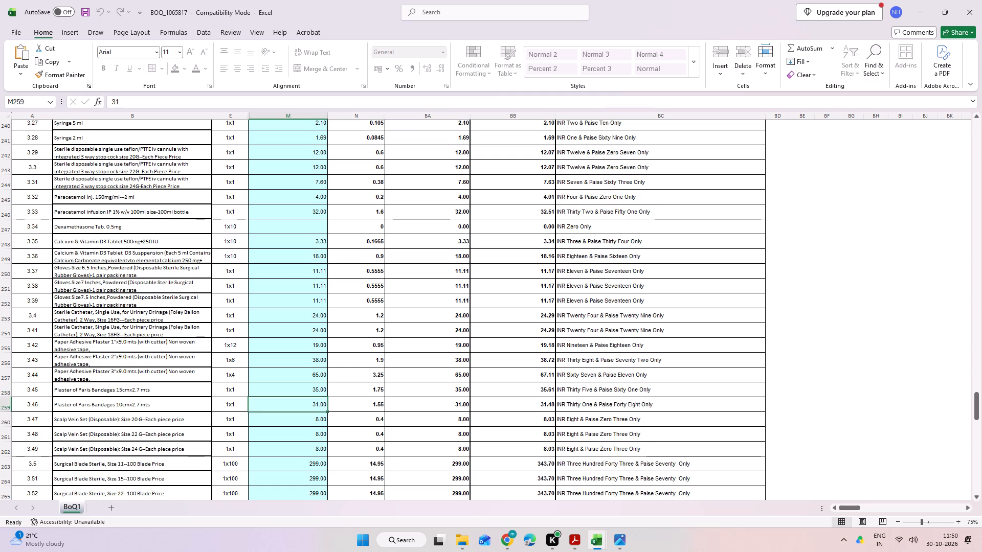
pyautogui.click(313, 423)
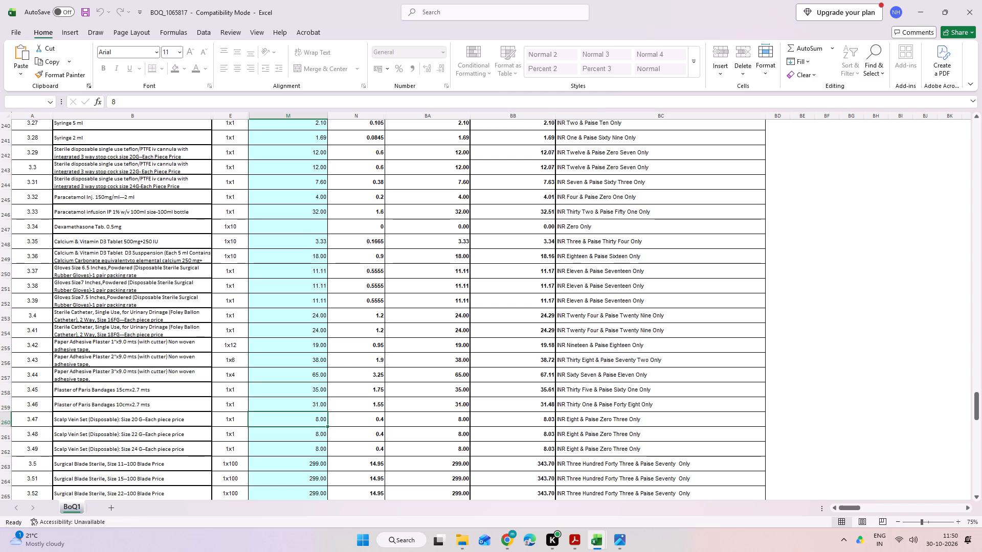
pyautogui.click(294, 431)
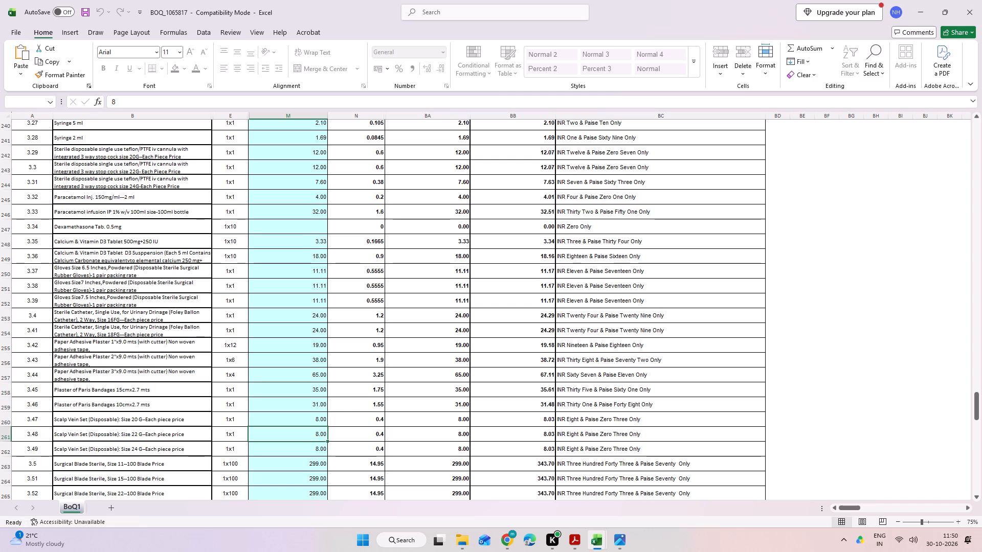
pyautogui.click(293, 455)
# Check the basic rates of the surgical blades, sutures, mucus extractor and Ryles tubes, items 3.5 to 3.57.
pyautogui.scroll(-4, 291, 413)
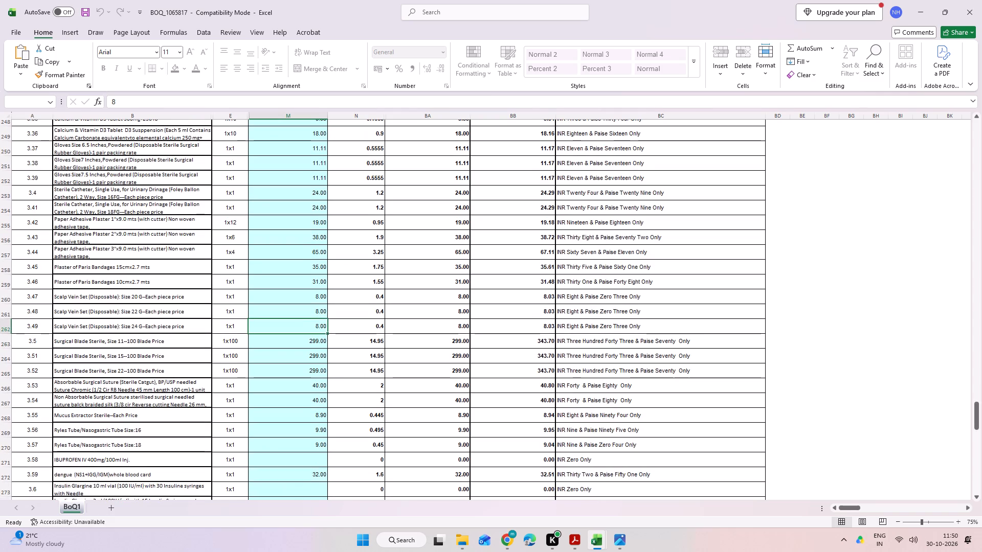
pyautogui.click(297, 341)
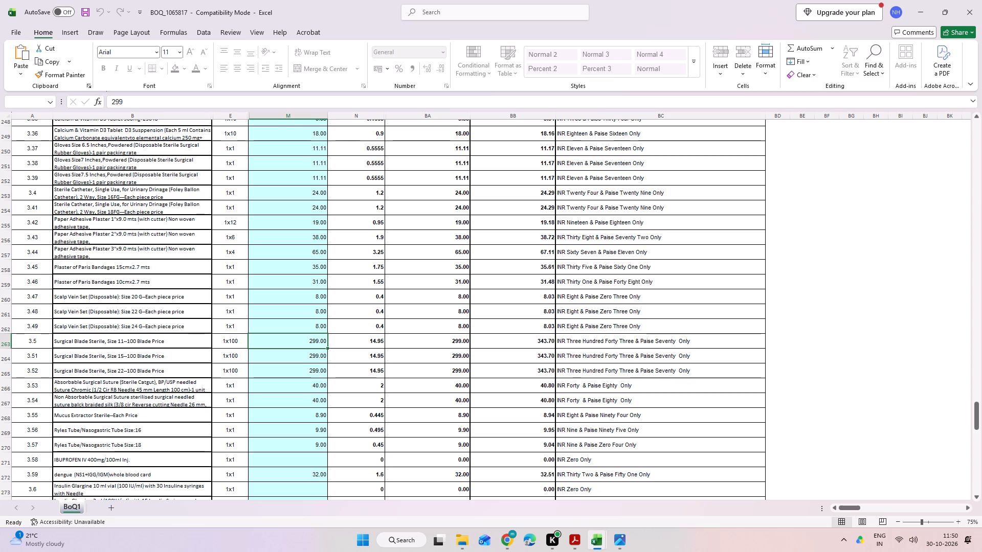
pyautogui.click(304, 388)
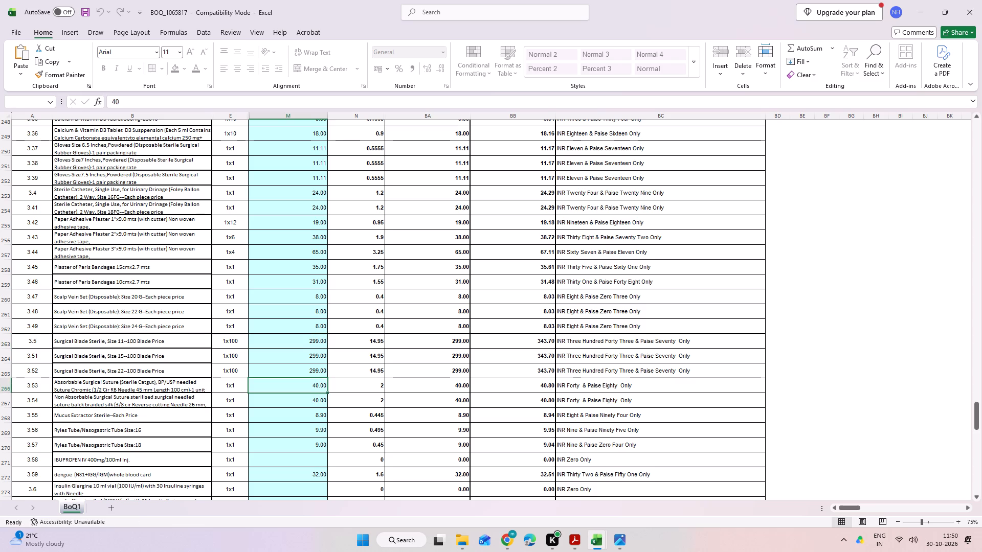
pyautogui.click(317, 400)
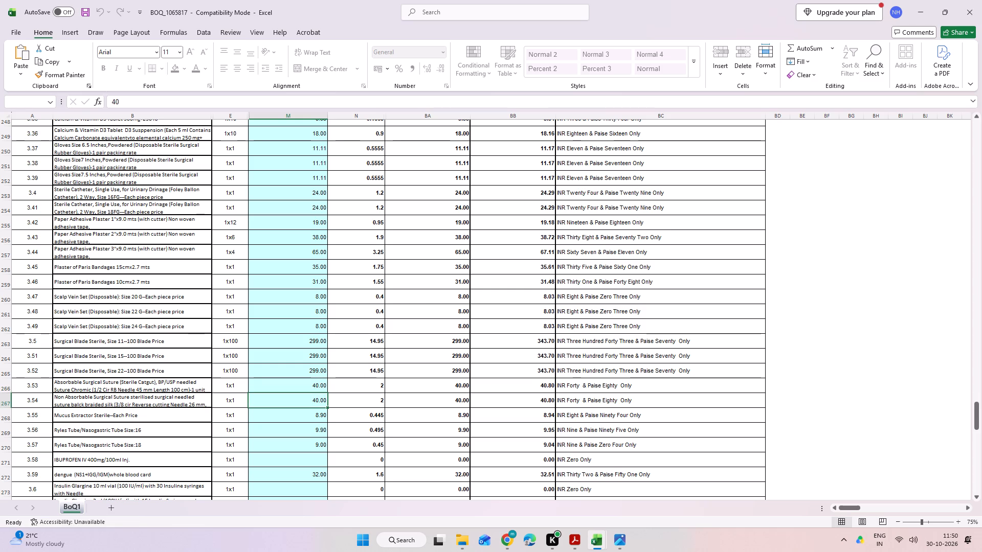
pyautogui.click(300, 451)
pyautogui.scroll(-6, 306, 428)
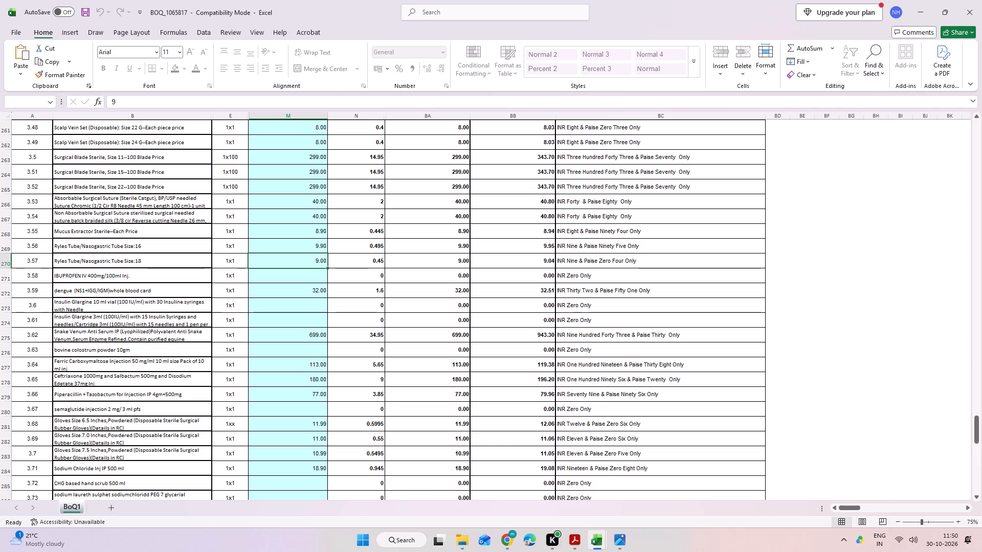
pyautogui.click(35, 233)
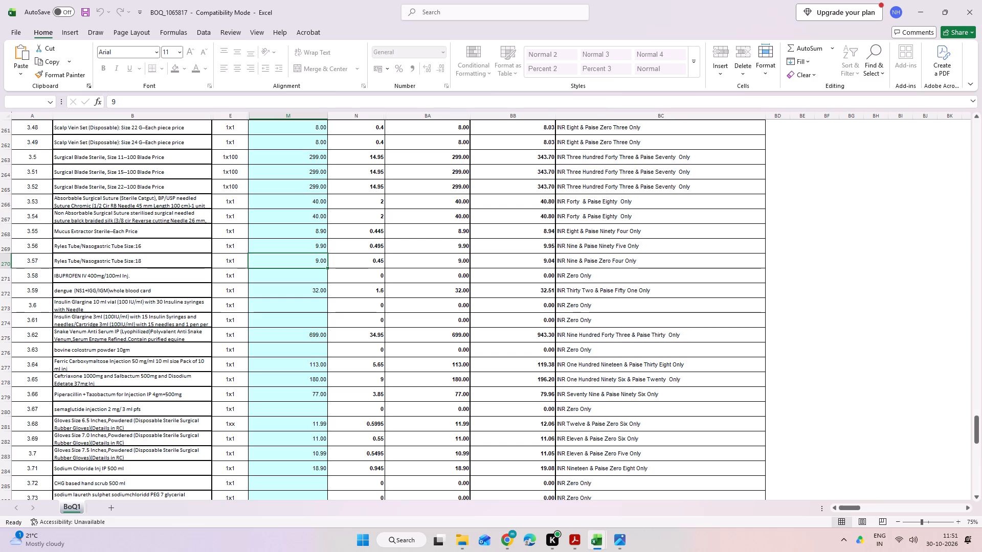
pyautogui.click(310, 220)
# Check the rates of the surgical gloves at items 3.68 to 3.7 and the suture items from 3.76 to 3.88.
pyautogui.scroll(-4, 310, 220)
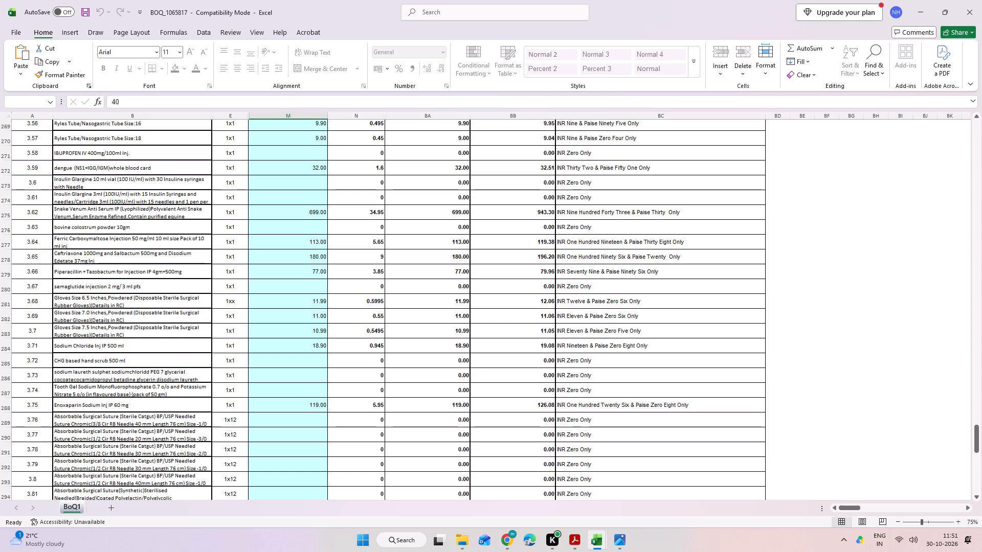
pyautogui.click(307, 314)
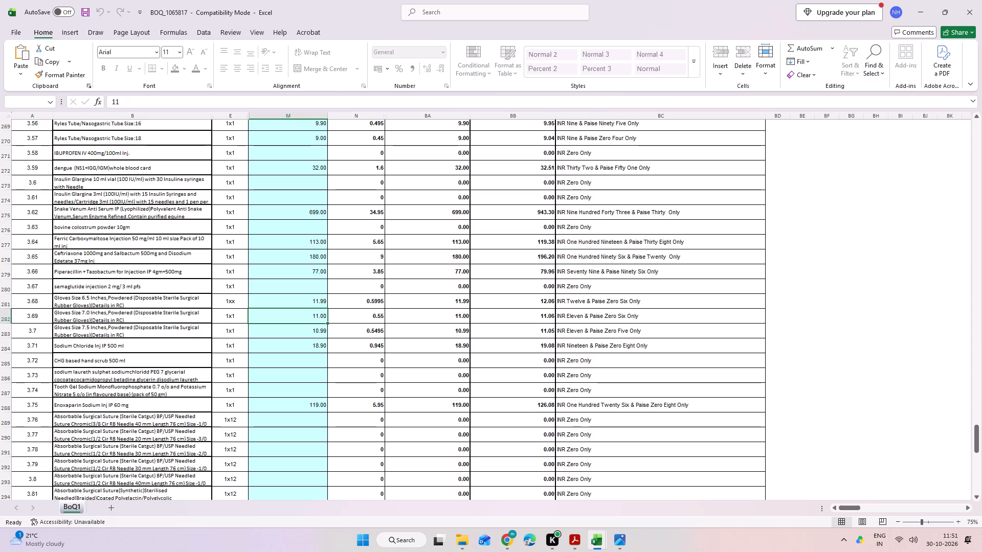
pyautogui.click(453, 308)
pyautogui.scroll(-2, 453, 308)
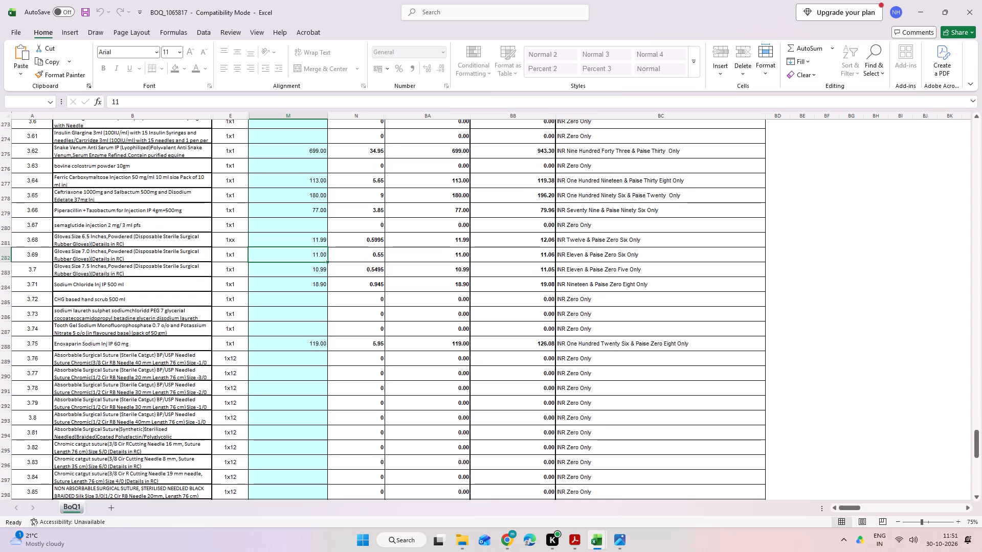
pyautogui.scroll(-2, 453, 308)
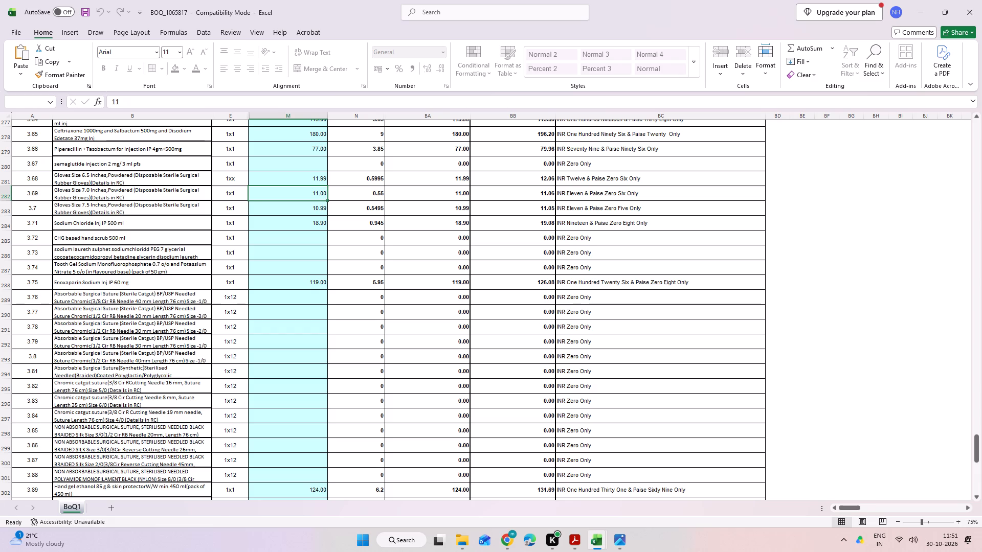
# Recheck the basic rates of suture items 3.76 to 3.88, then the hand gel at 3.89 and blood administration set at 3.96.
pyautogui.moveTo(38, 298); pyautogui.dragTo(36, 349)
pyautogui.click(35, 473)
pyautogui.scroll(-3, 314, 327)
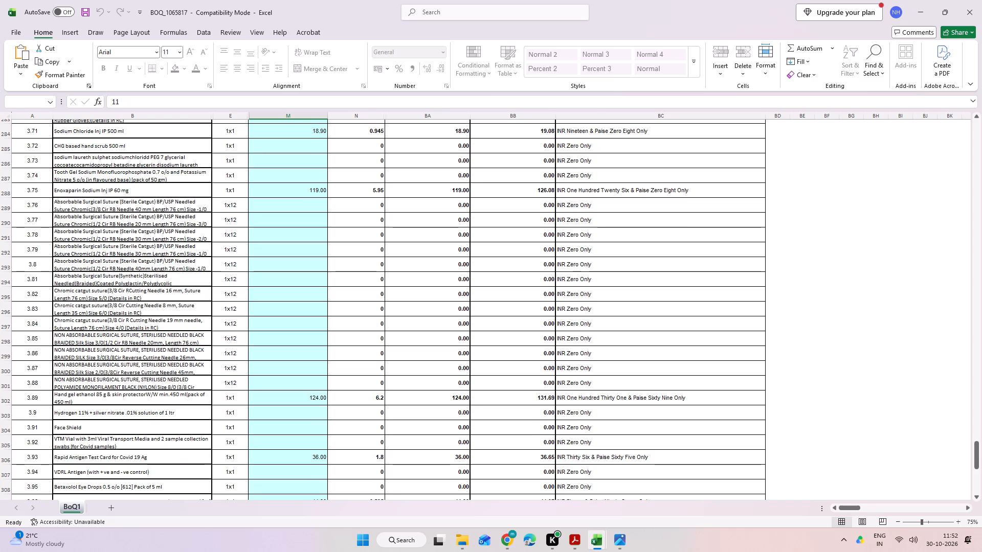
pyautogui.moveTo(285, 390); pyautogui.dragTo(290, 334)
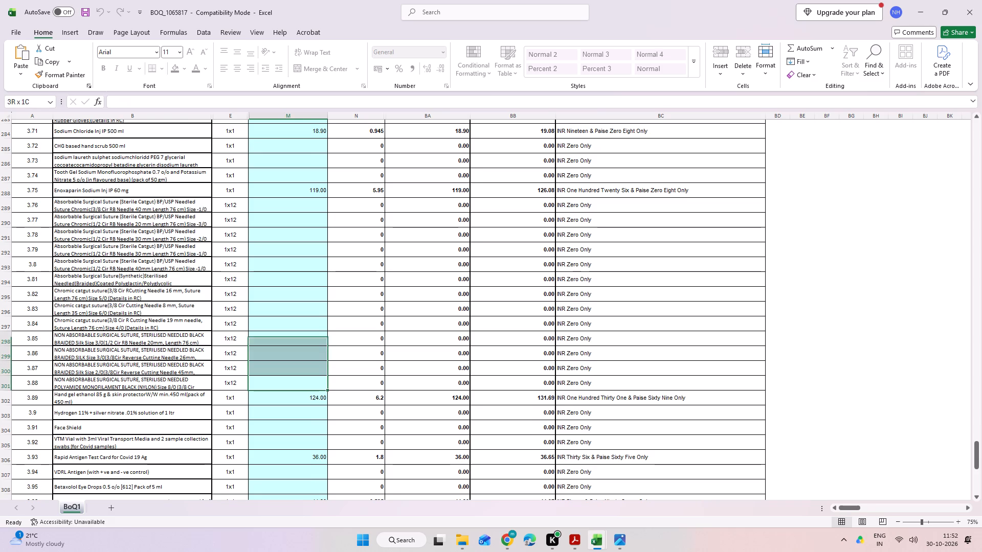
pyautogui.moveTo(290, 334); pyautogui.dragTo(292, 198)
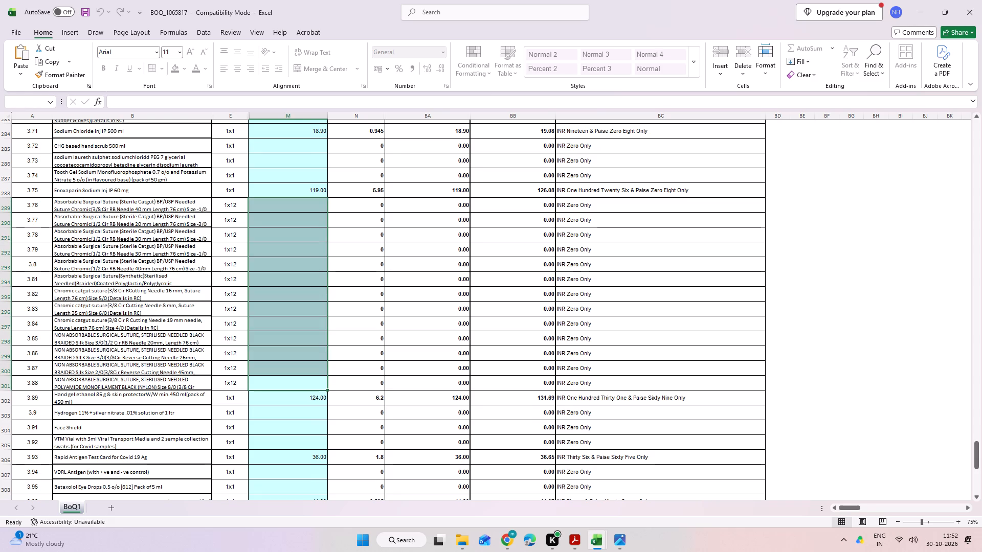
pyautogui.click(296, 401)
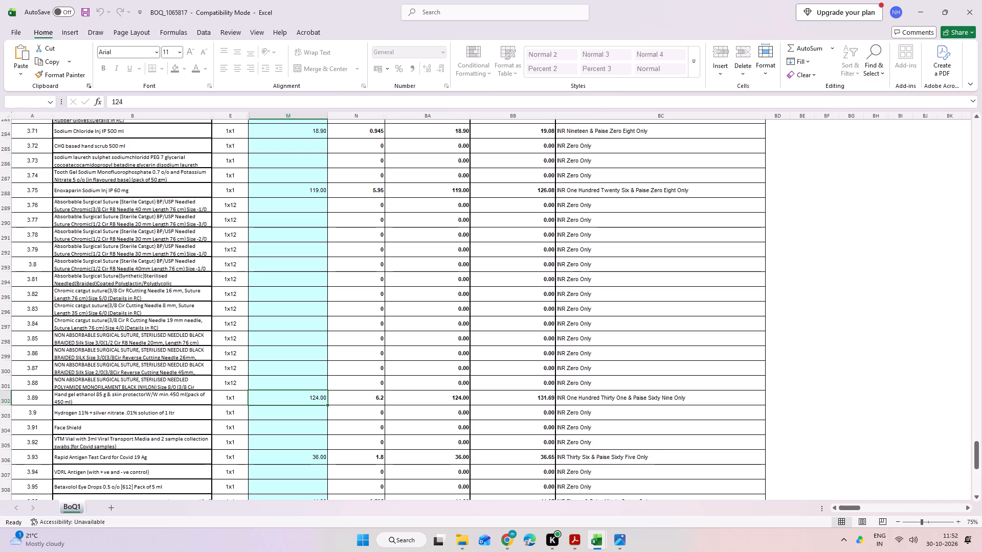
pyautogui.scroll(-2, 333, 381)
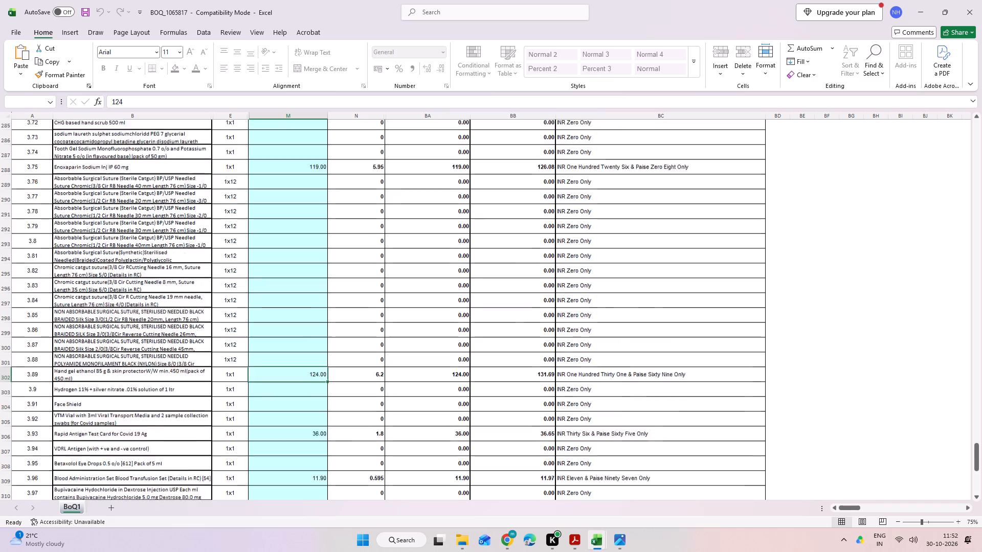
pyautogui.scroll(-3, 333, 381)
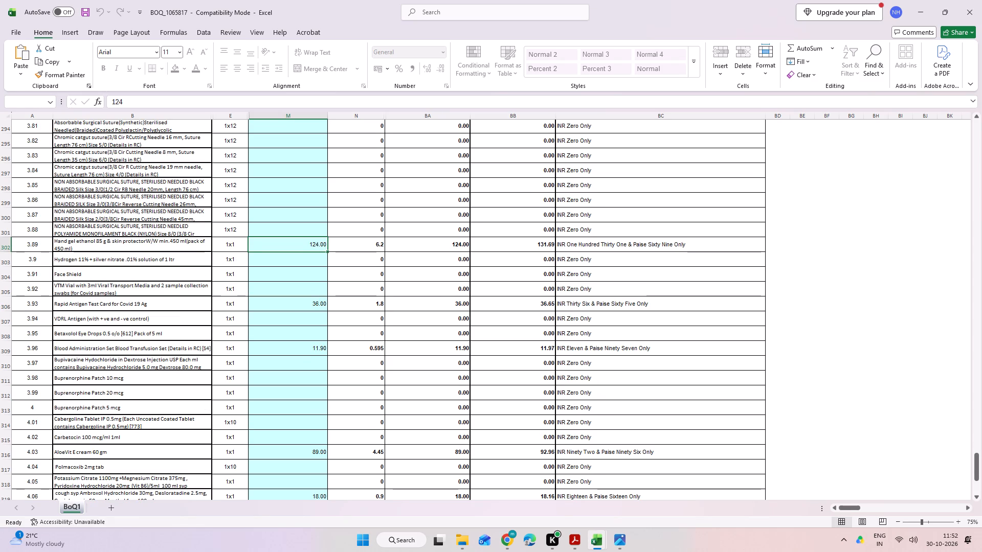
pyautogui.click(315, 349)
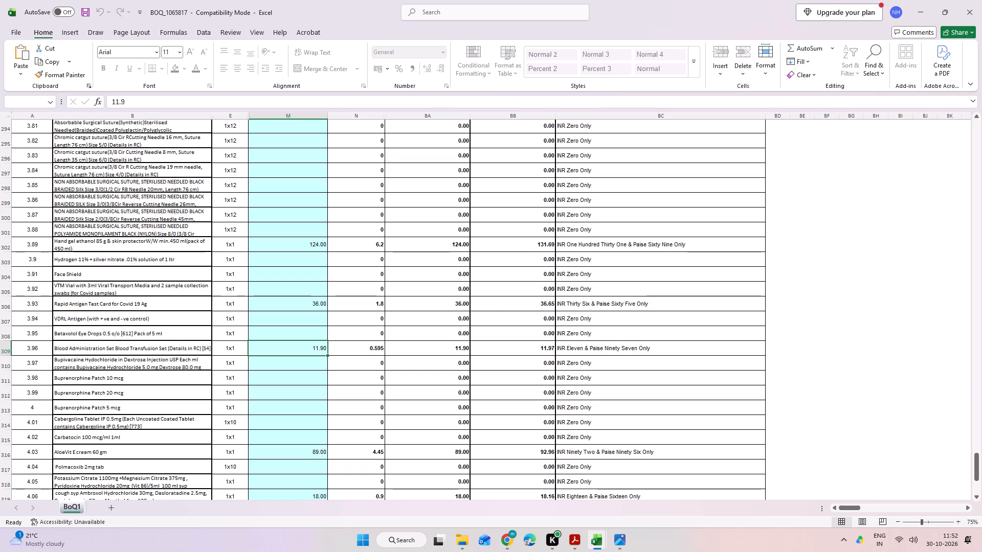
# Switch to Acrobat Reader and bring up the tender item list in the DOC-20261018-WA0005 PDF.
pyautogui.hotkey('alt', 'Tab')
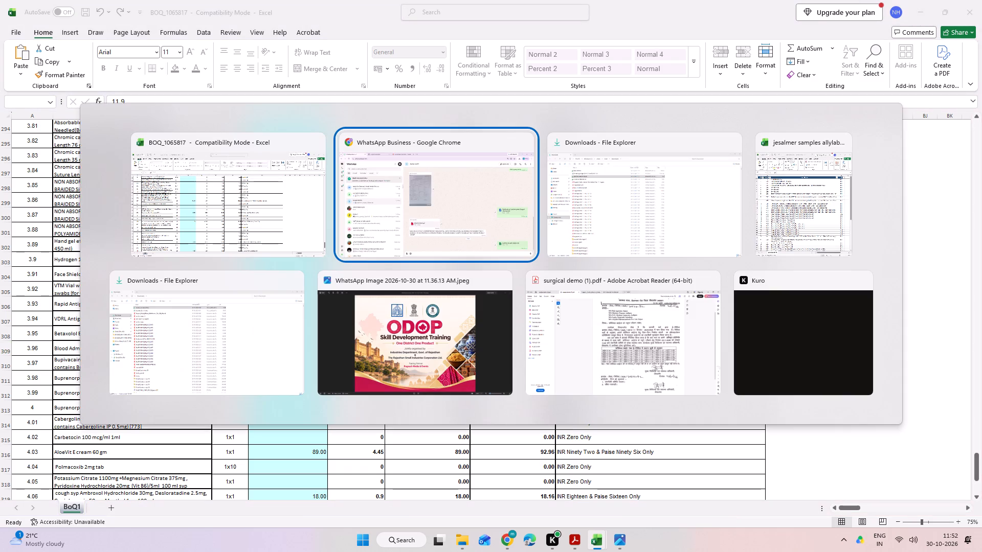
pyautogui.hotkey('alt', 'Tab')
pyautogui.hotkey('alt', 'Tab')
pyautogui.hotkey('alt', 'Tab')
pyautogui.hotkey('alt', 'Tab')
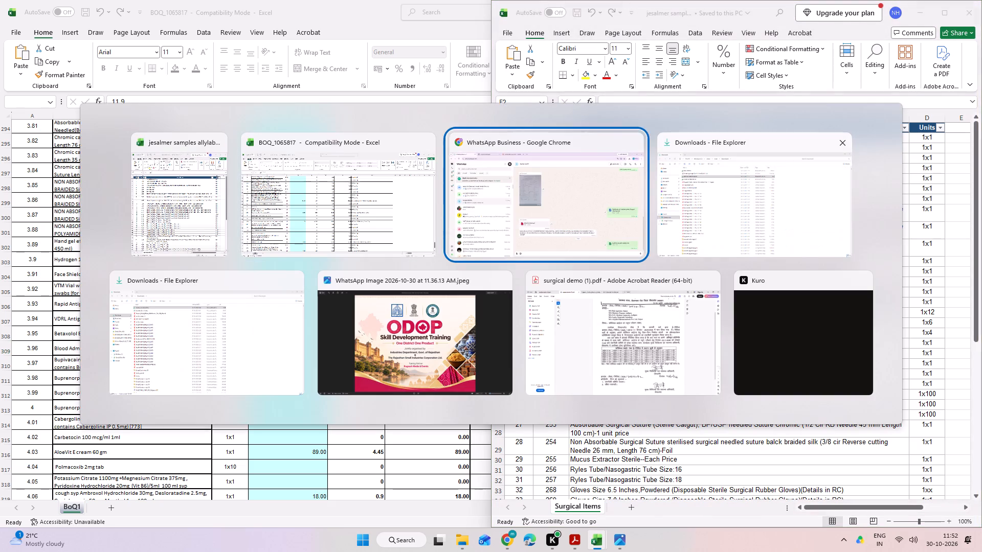
pyautogui.hotkey('alt', 'Tab')
pyautogui.keyDown('alt'); pyautogui.click(622, 324); pyautogui.keyUp('alt')
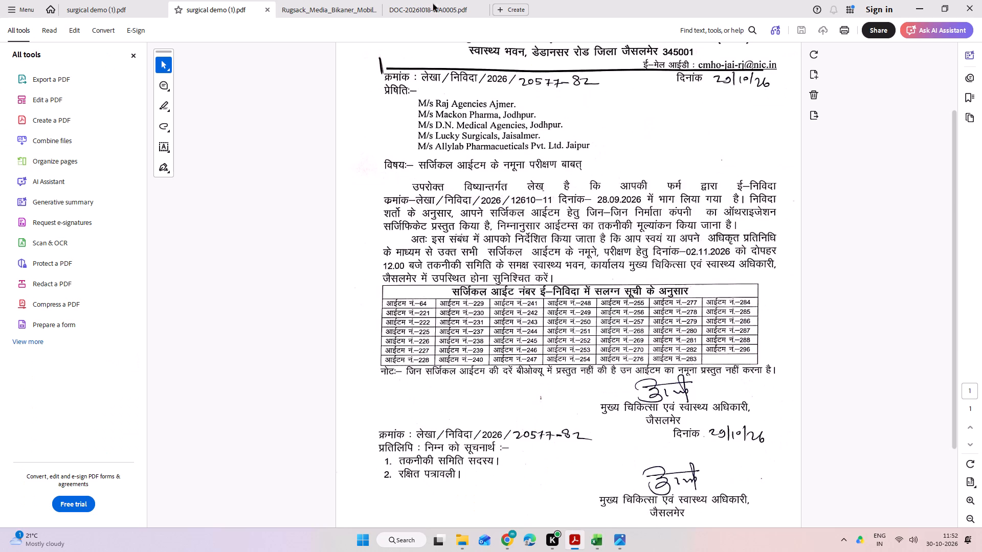
pyautogui.click(399, 11)
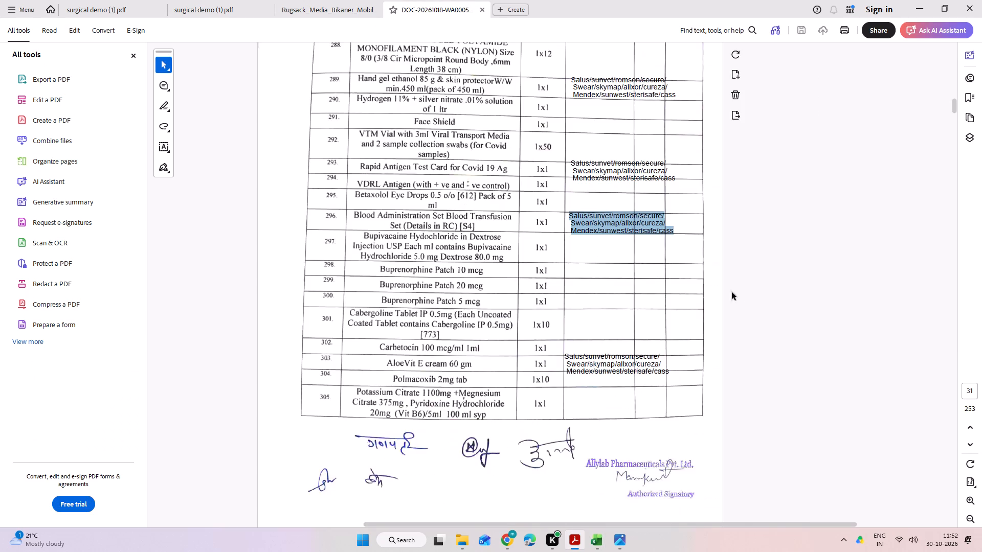
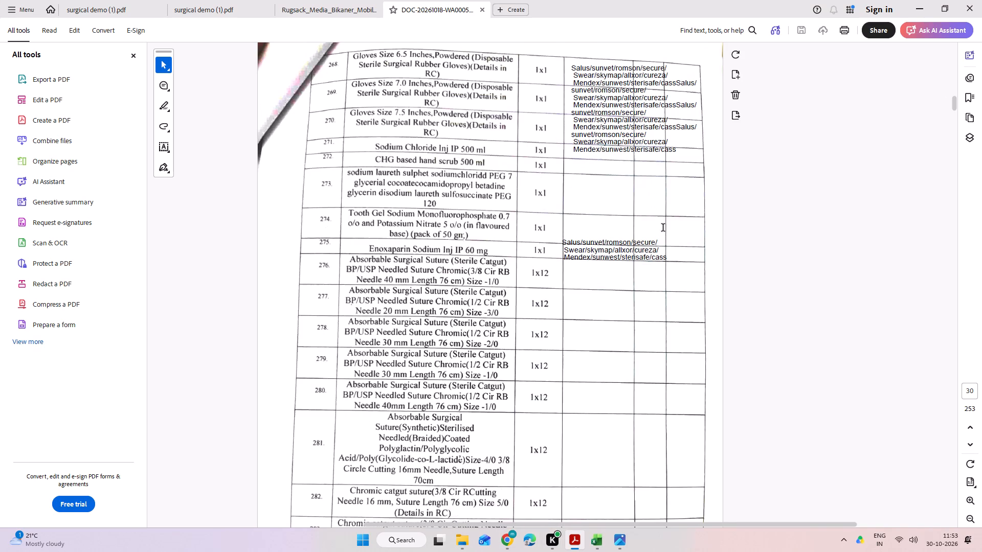
# Review the preceding page of the tender item list, covering the sutures, mucus extractor and Ryles tubes at items 253 to 257.
pyautogui.scroll(6, 663, 228)
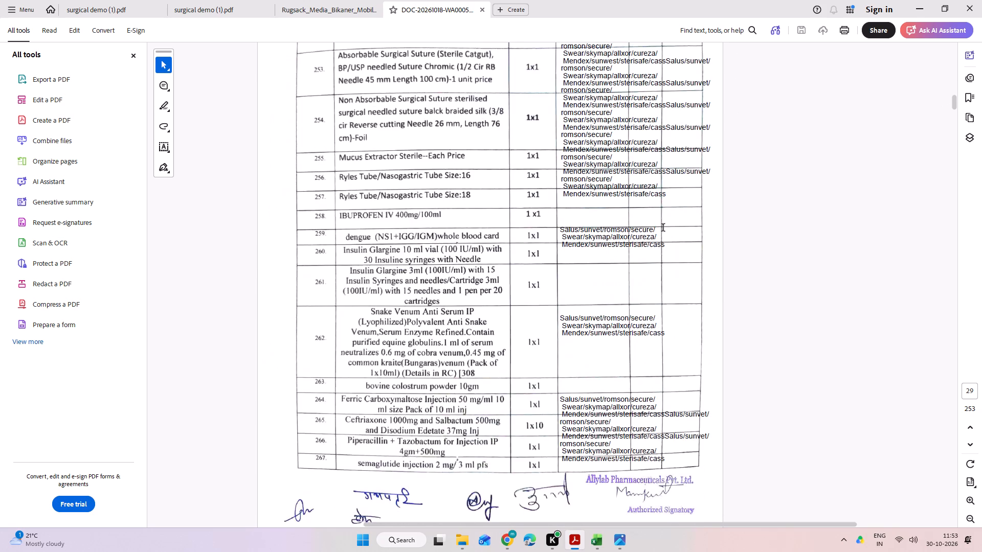